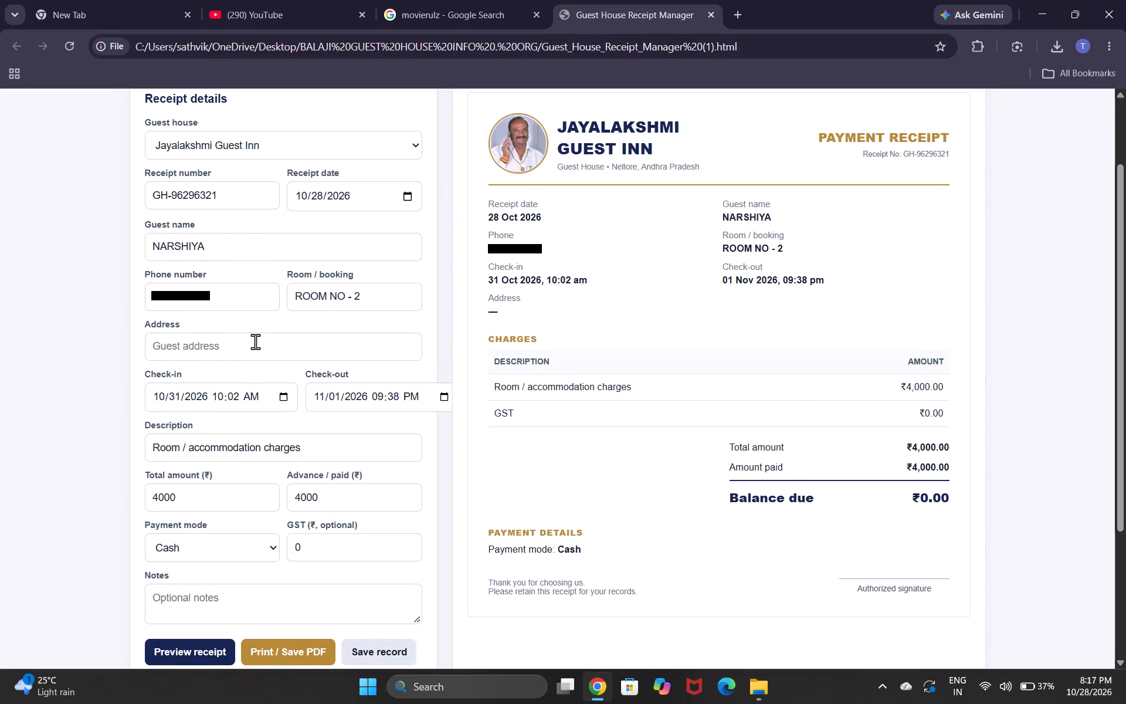
Clear the total amount on the receipt form, leaving it blank.
left_click(216, 497)
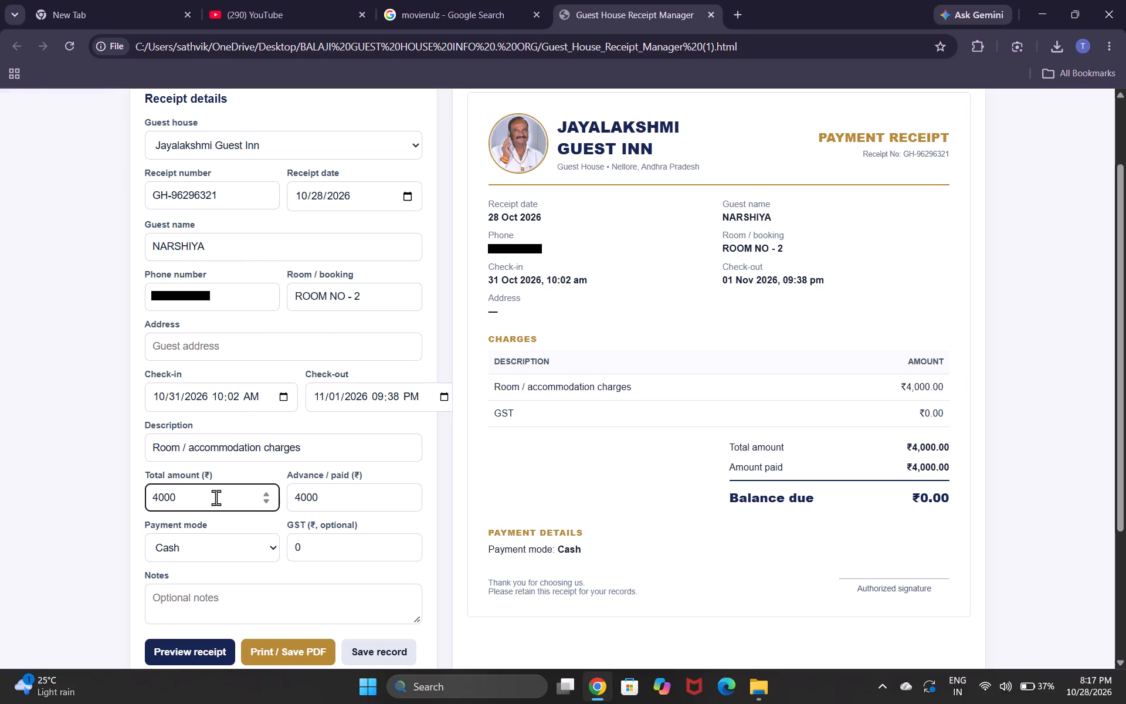
key("BackSpace")
key("BackSpace")
key("BackSpace")
key("BackSpace")
key("BackSpace")
key("BackSpace")
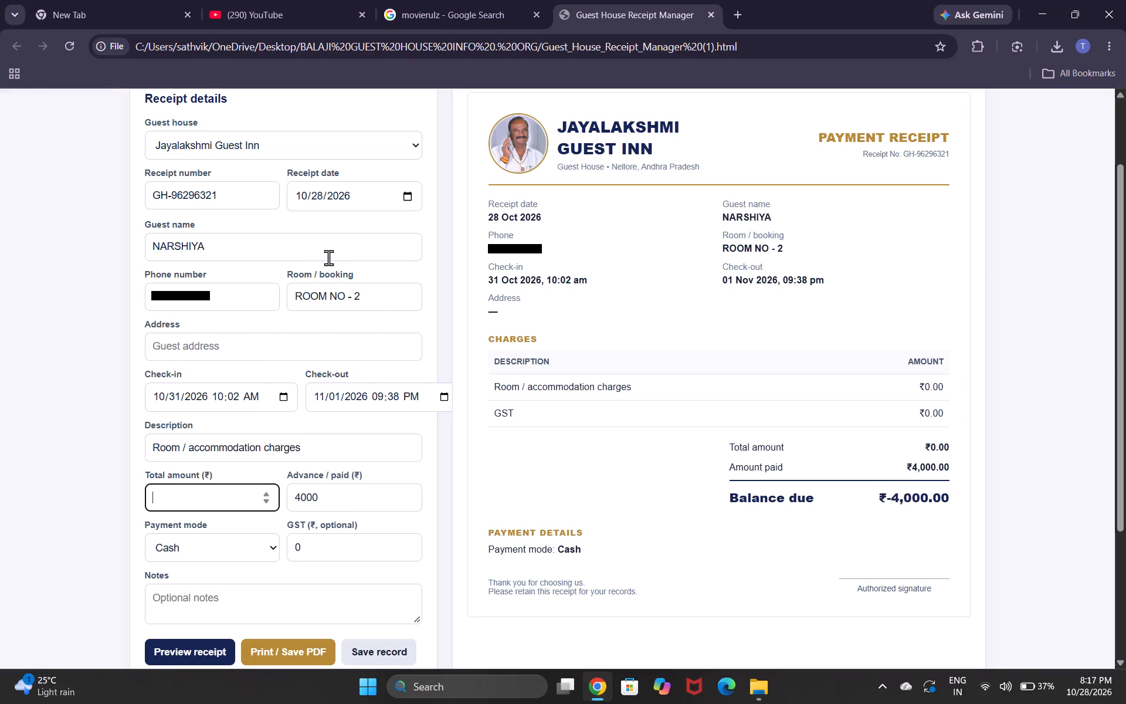
Clear the advance/paid amount on the receipt form, leaving it blank.
scroll(328, 258, "up", 1)
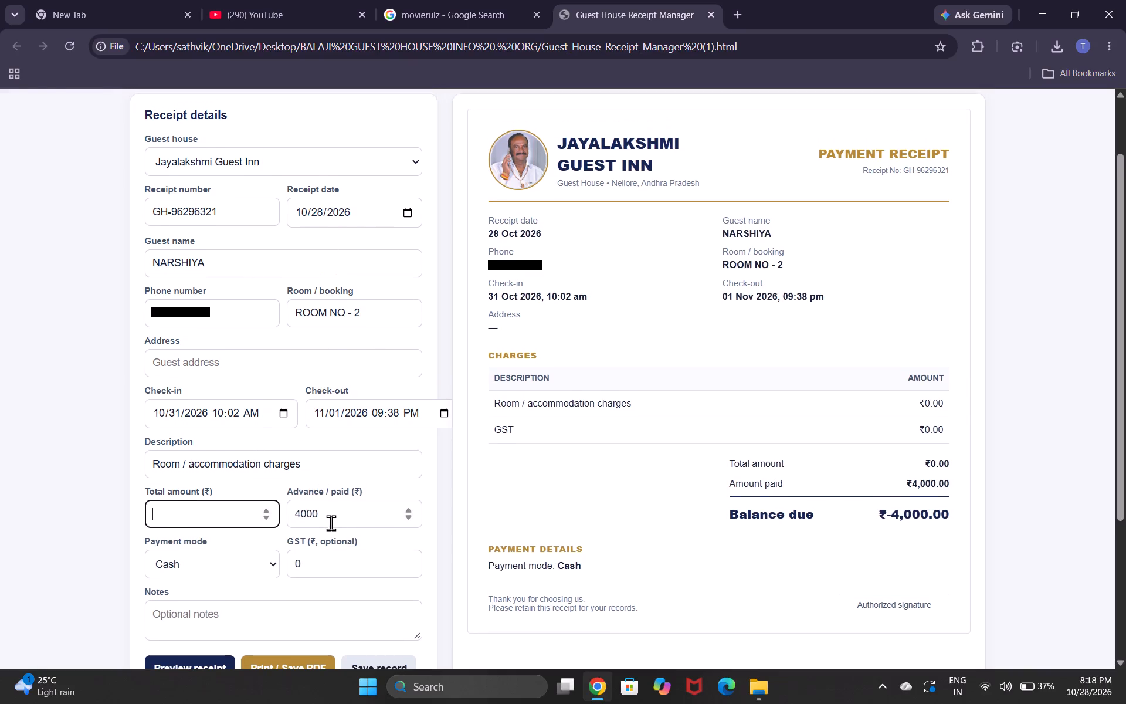
left_click(330, 522)
key("BackSpace")
key("BackSpace")
key("BackSpace")
key("BackSpace")
key("BackSpace")
key("BackSpace")
key("BackSpace")
key("BackSpace")
key("BackSpace")
key("BackSpace")
key("BackSpace")
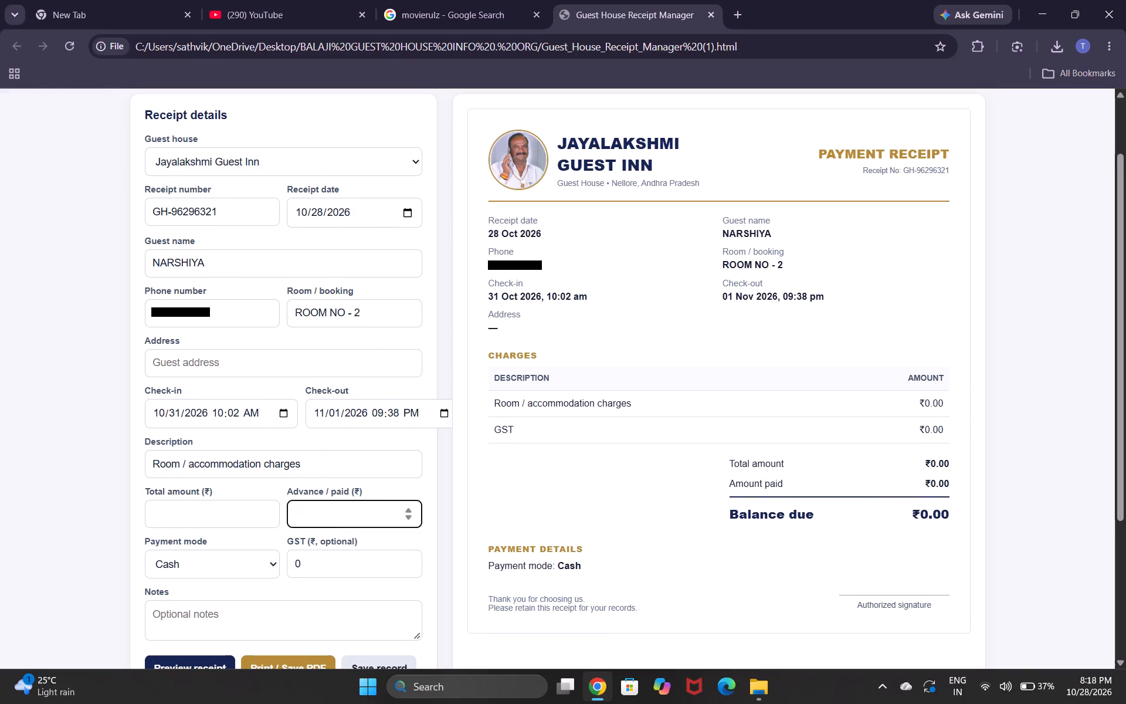
Set the check-in date to November 10, 2026.
left_click(285, 412)
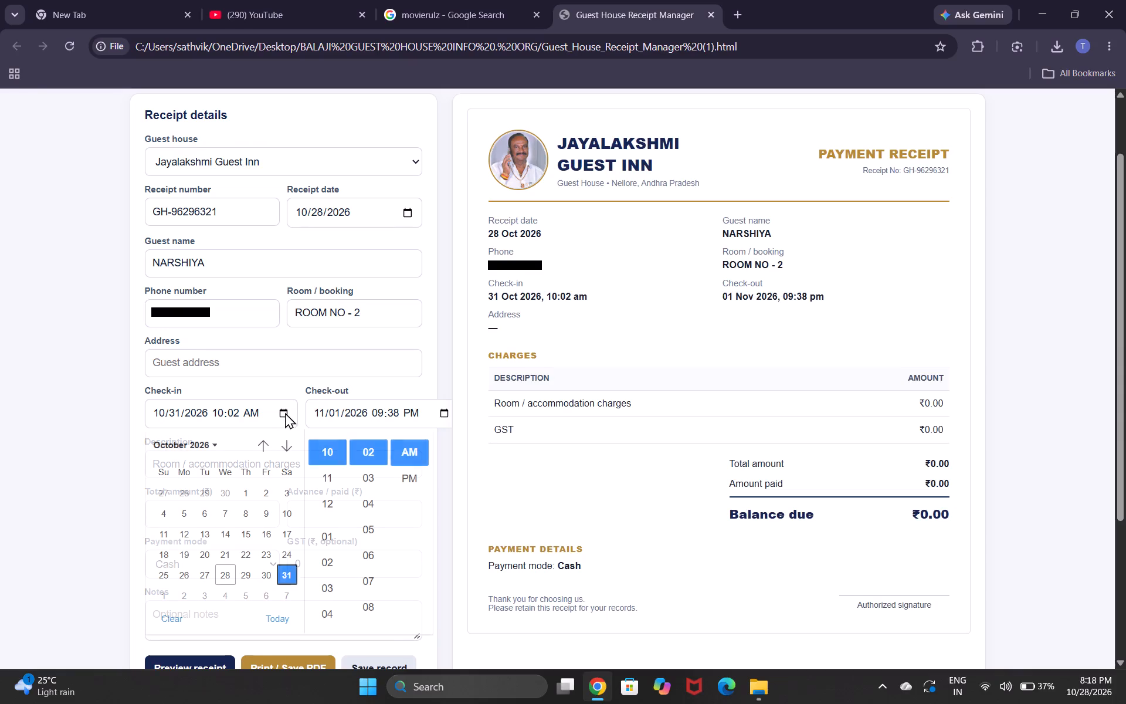
left_click(198, 440)
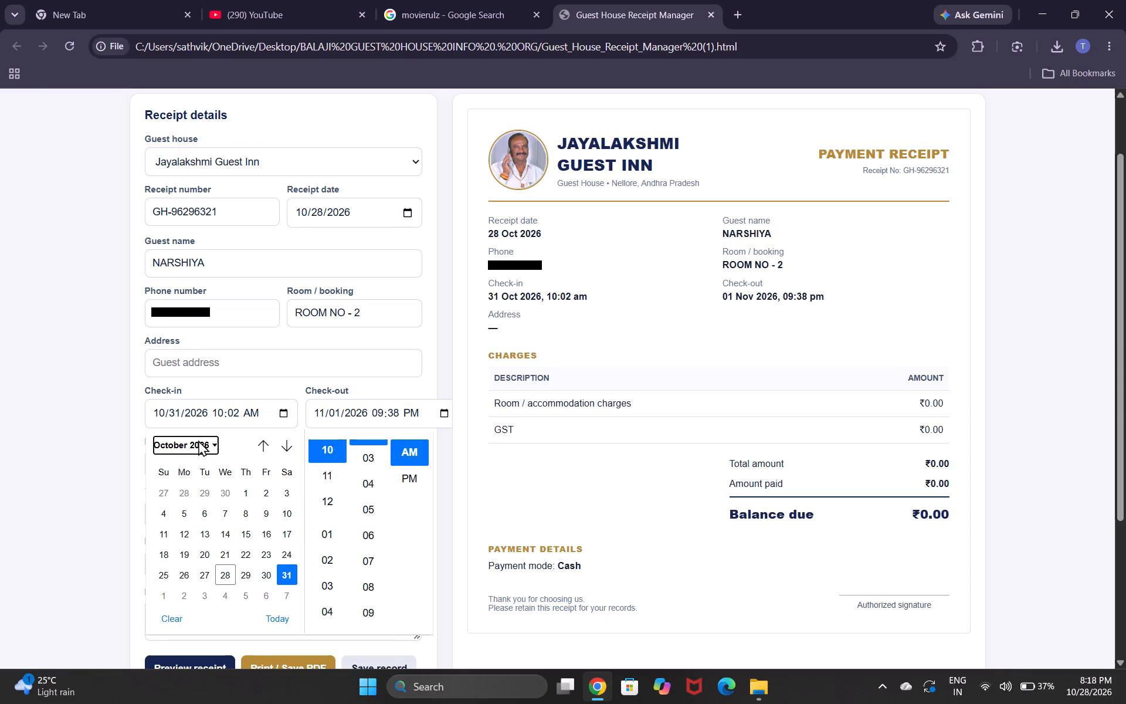
left_click(235, 549)
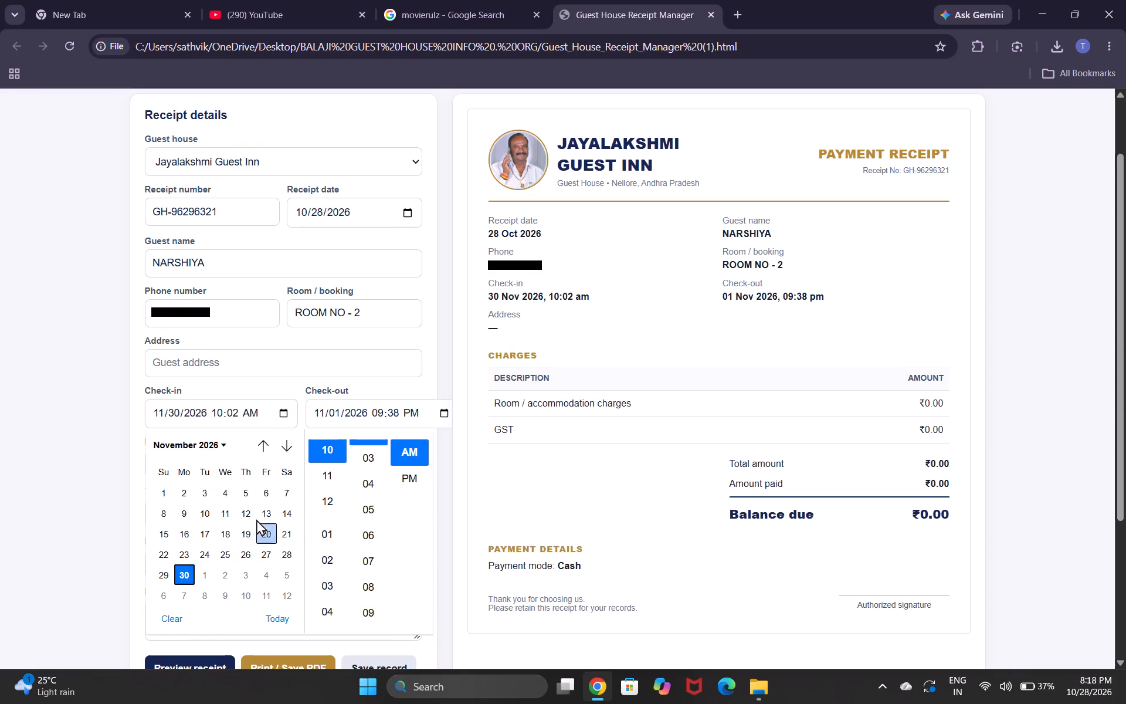
left_click(211, 518)
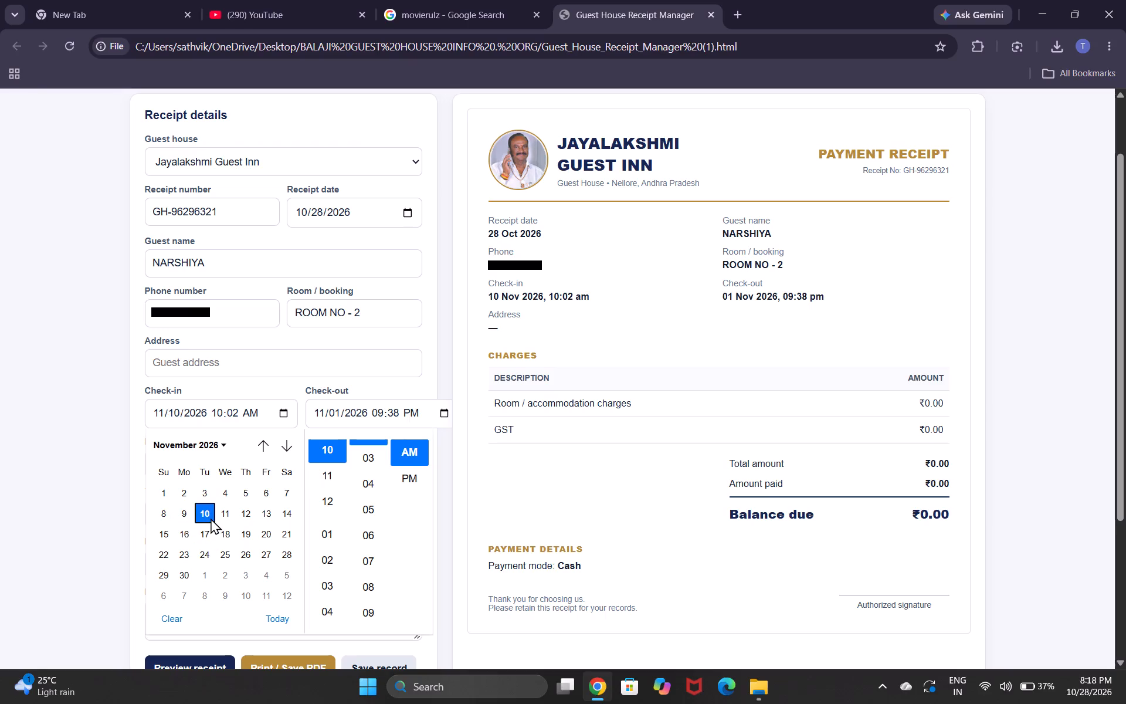
Set the check-out date to November 11, 2026.
left_click(441, 415)
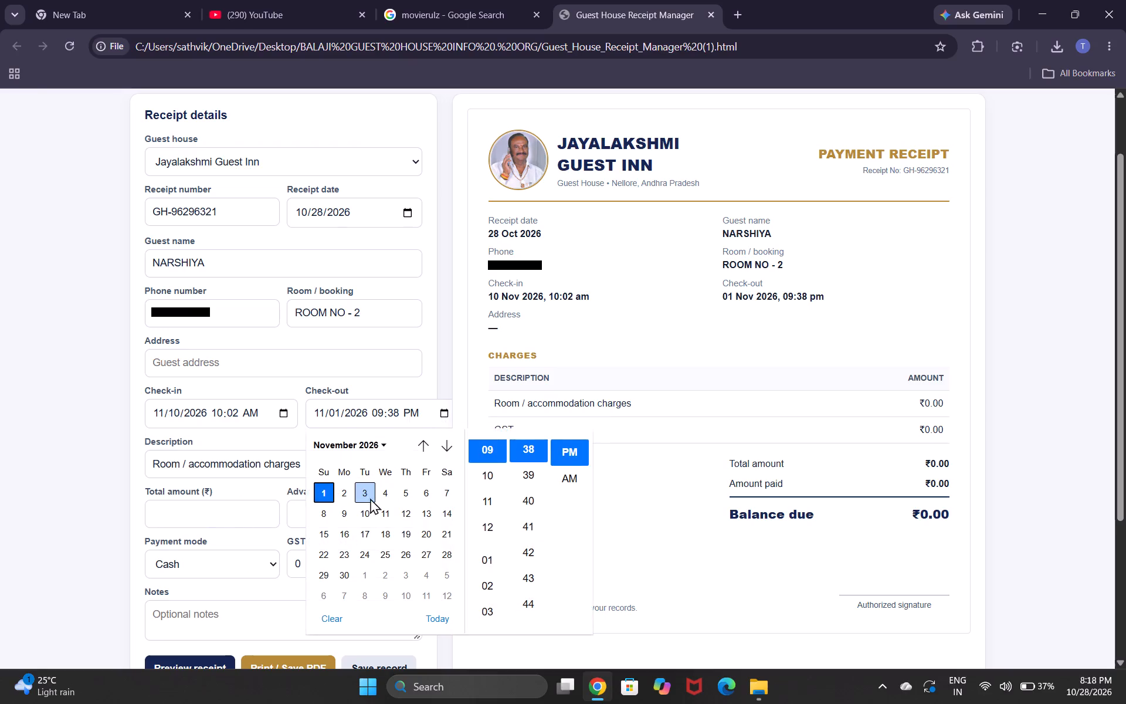
left_click(386, 519)
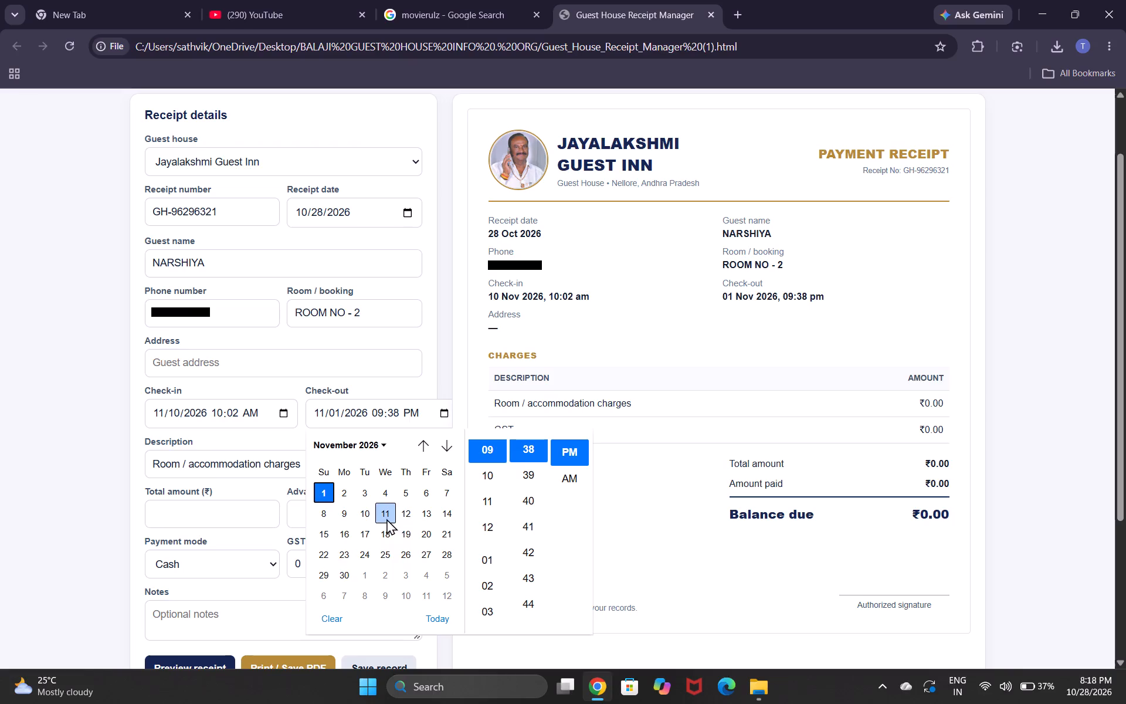
left_click(266, 491)
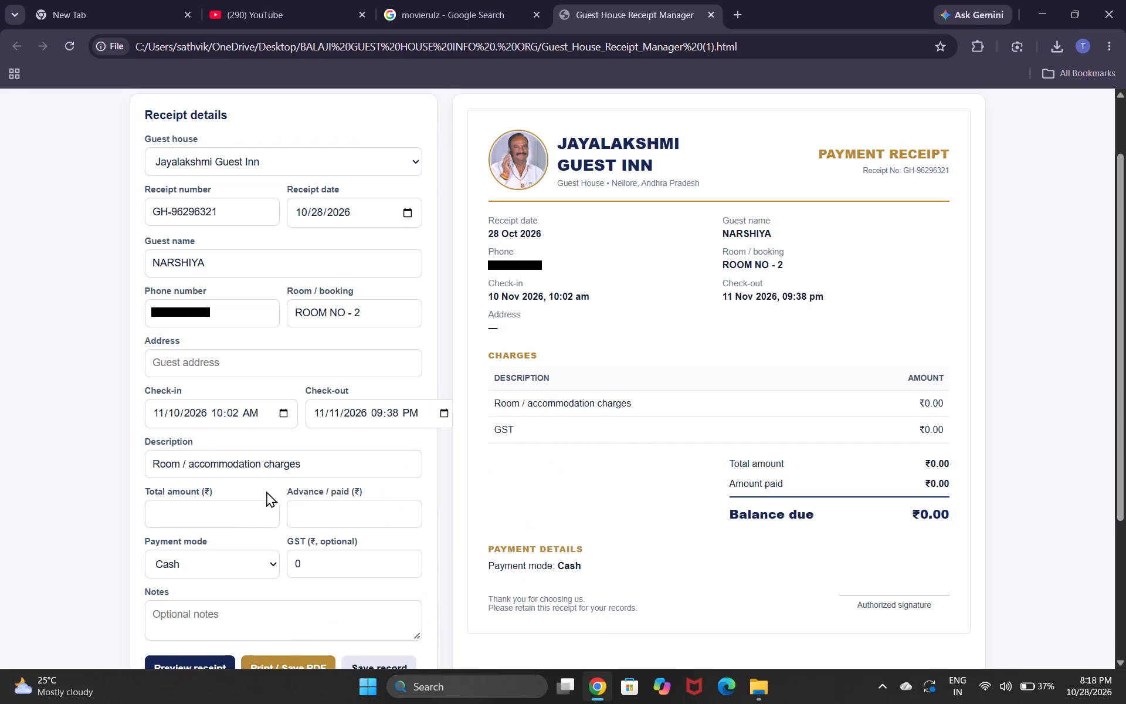
left_click_drag(269, 490, 35, 703)
left_click(732, 259)
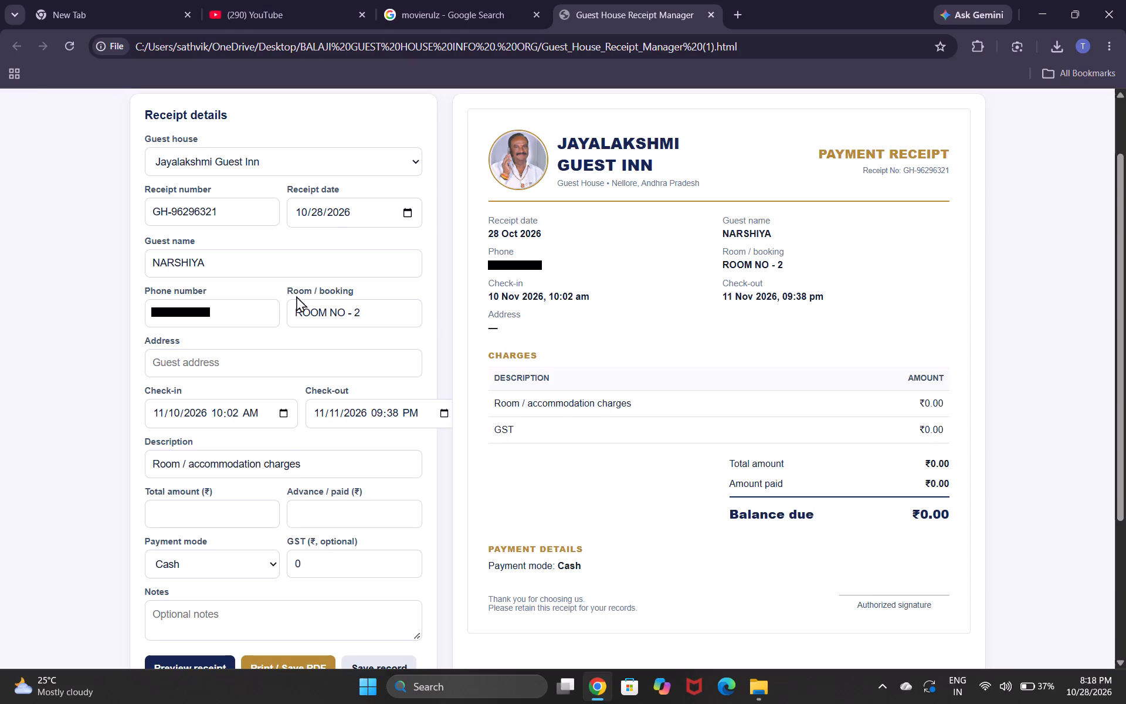
Set the check-in time to 01:00 PM.
left_click(280, 411)
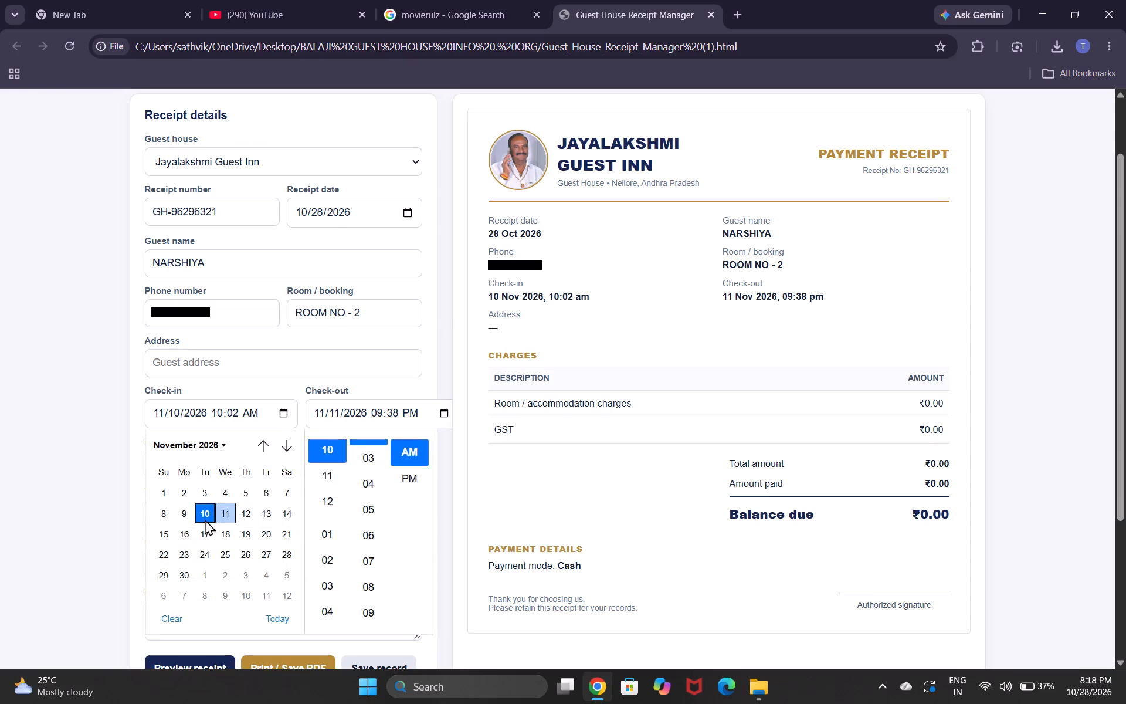
left_click(340, 530)
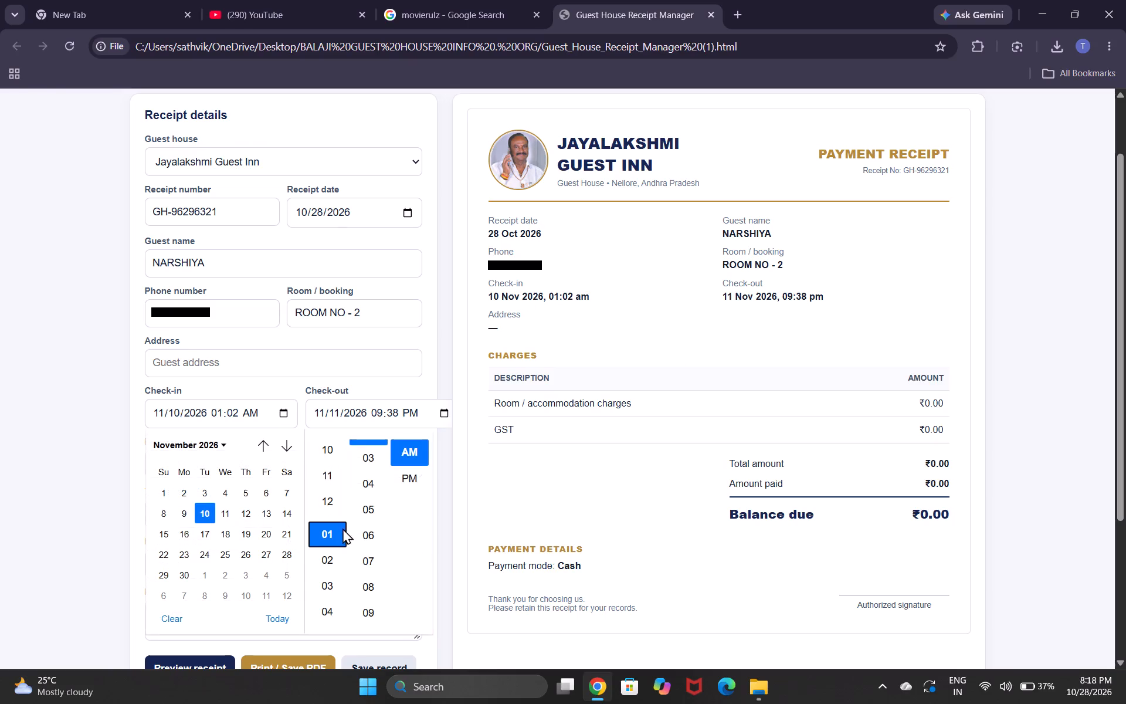
scroll(378, 460, "up", 1)
left_click(364, 503)
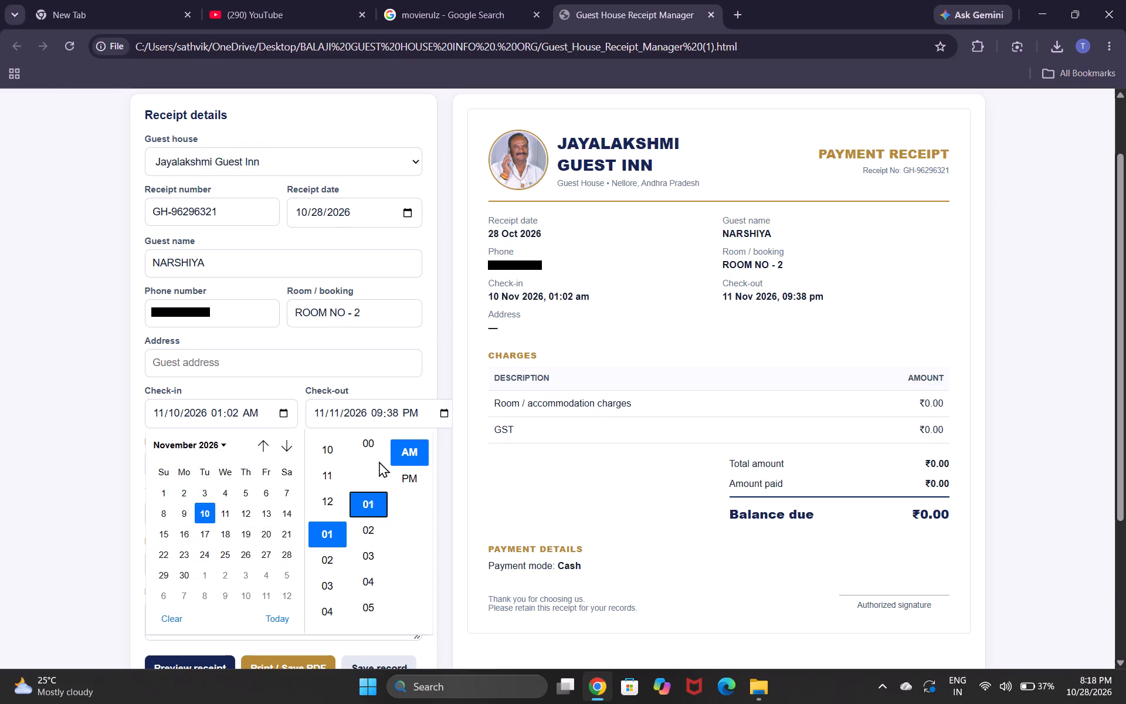
left_click(375, 446)
left_click(412, 477)
left_click(504, 479)
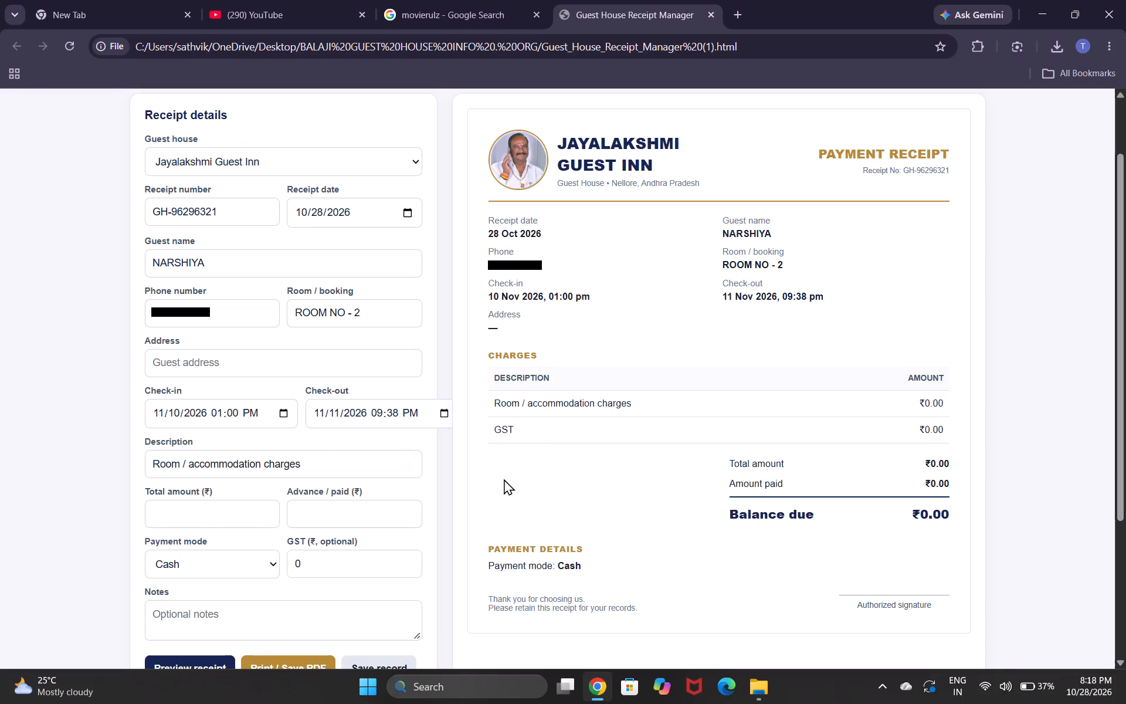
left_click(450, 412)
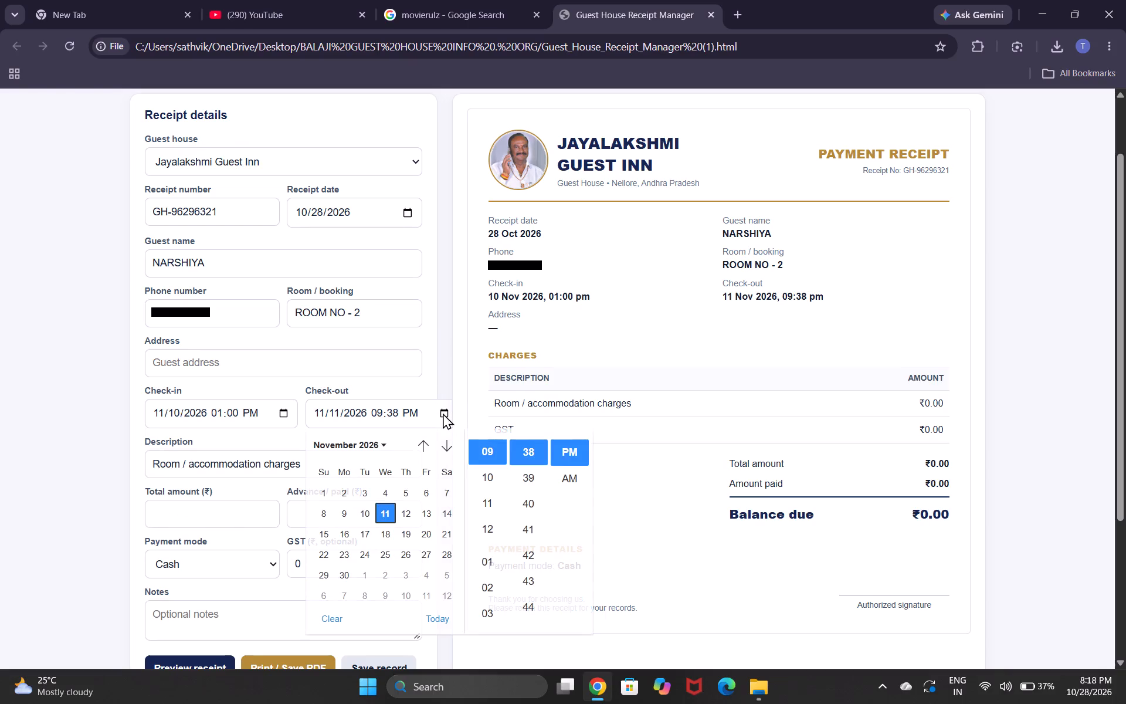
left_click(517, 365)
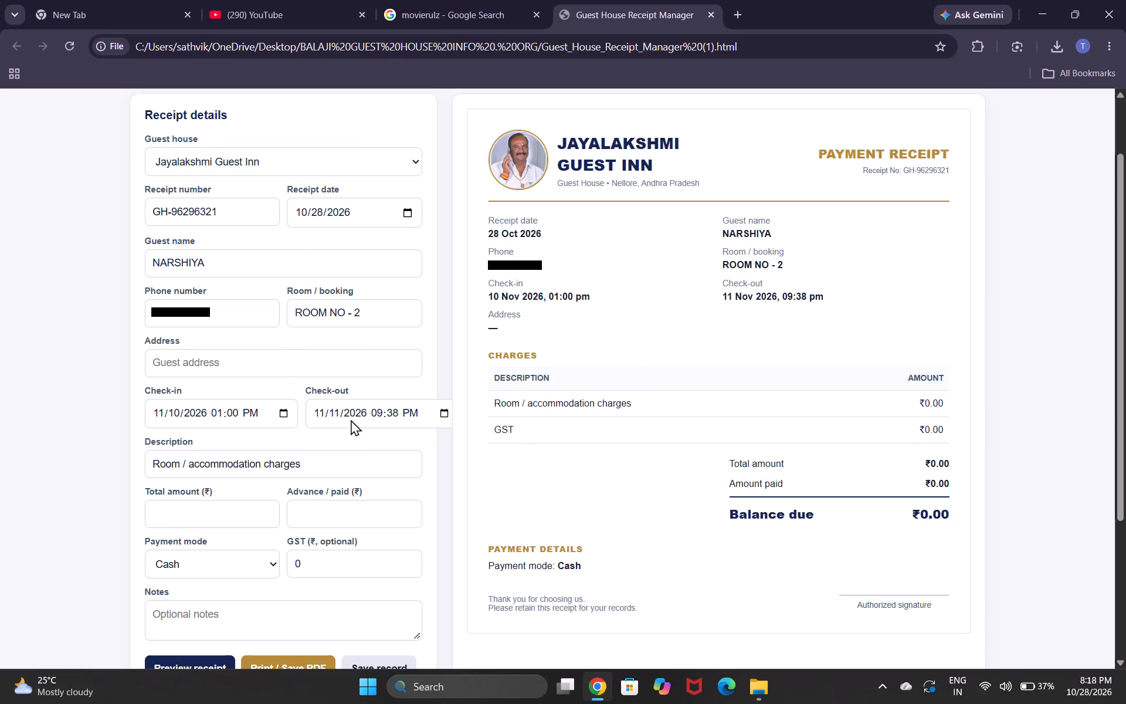
Change the room numbers in the room/booking entry to 1,2,3.
left_click(372, 307)
key("BackSpace")
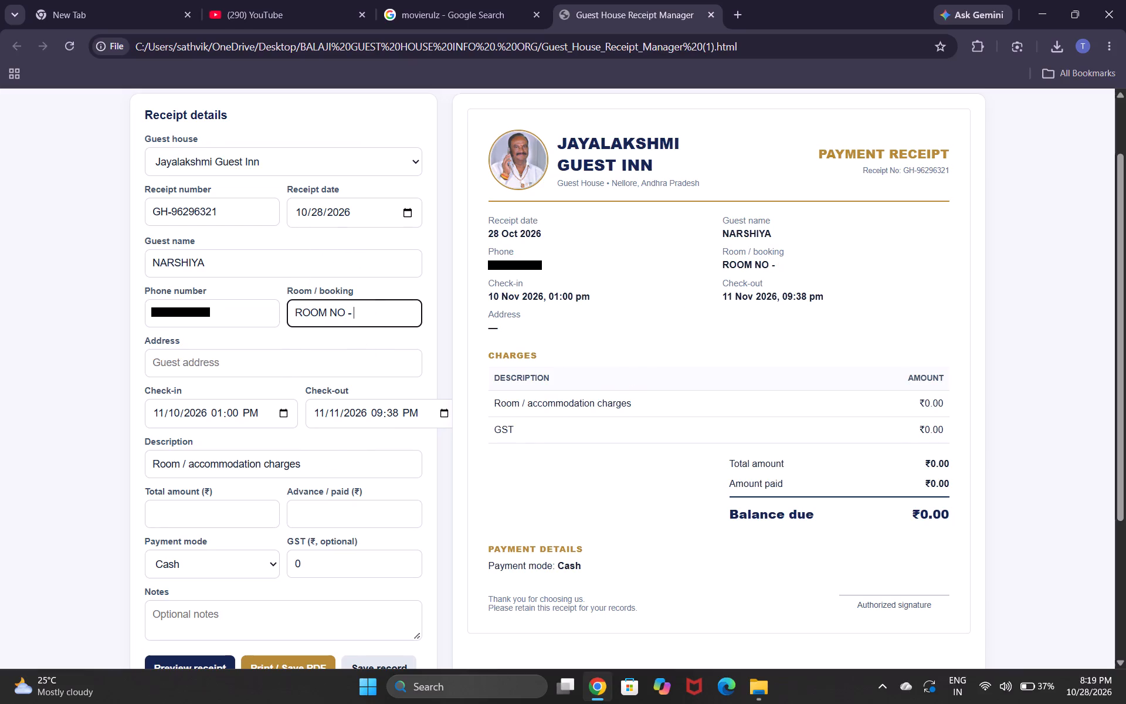
type("1,2,3")
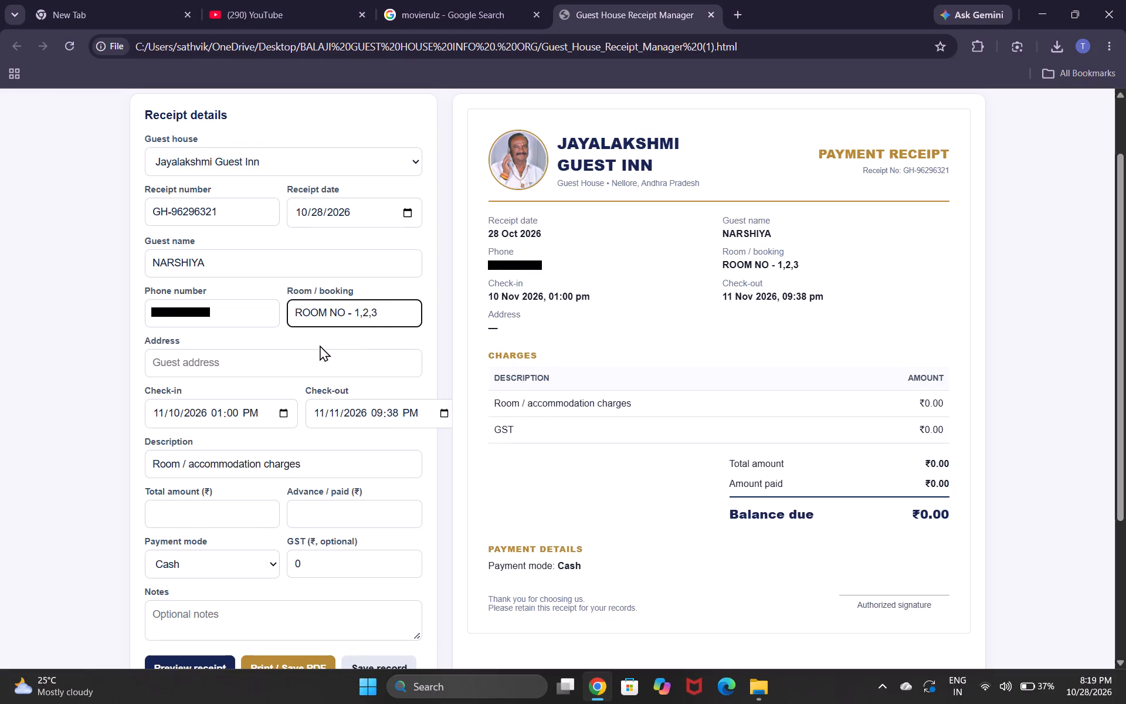
left_click(381, 375)
Clear the previous guest's name and phone number from the receipt form.
triple_click(311, 262)
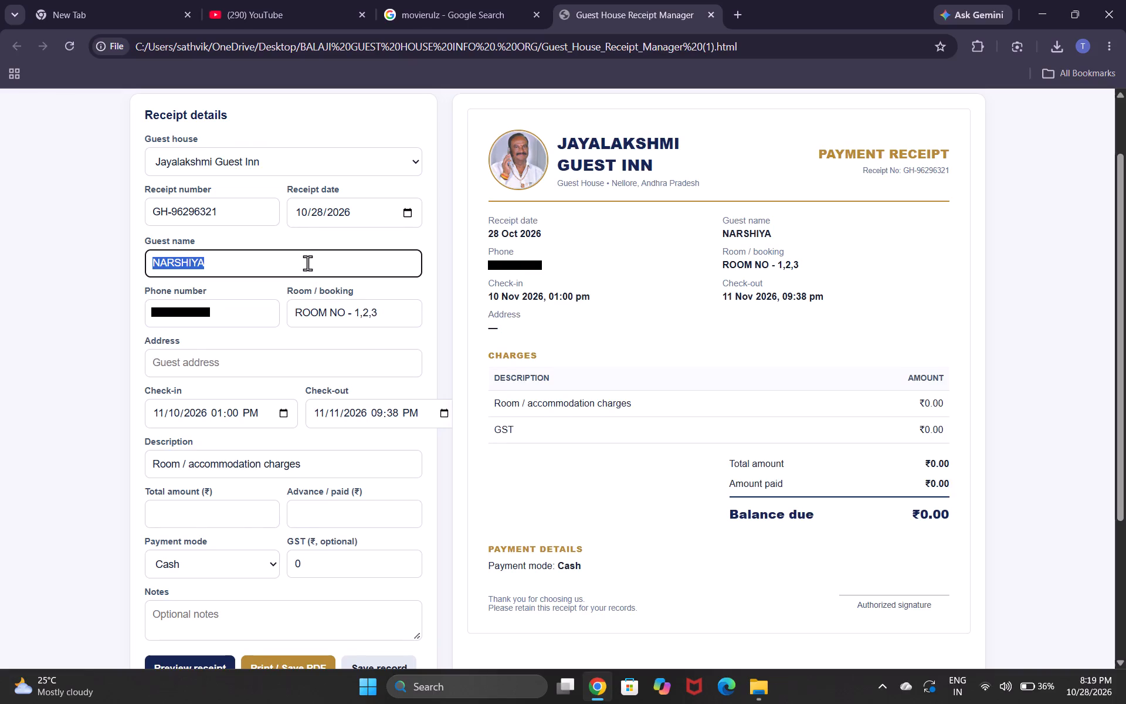
key("BackSpace")
double_click(266, 321)
key("BackSpace")
Set the total amount to 0.
left_click(289, 456, "ctrl")
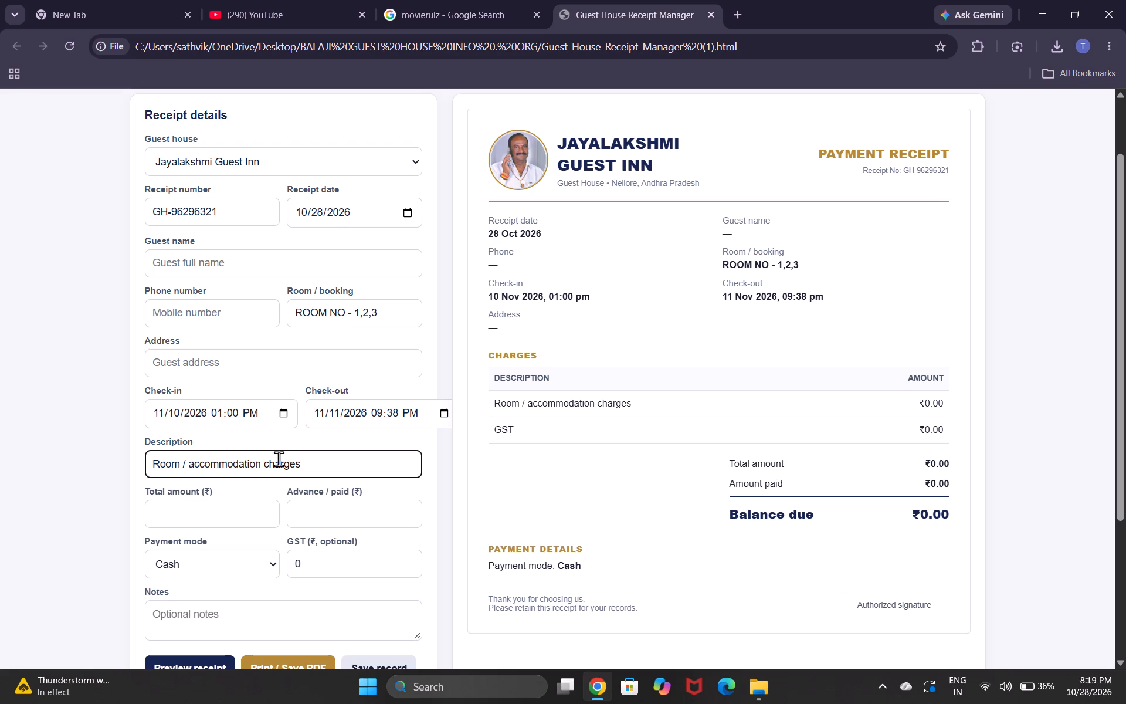
left_click(250, 507)
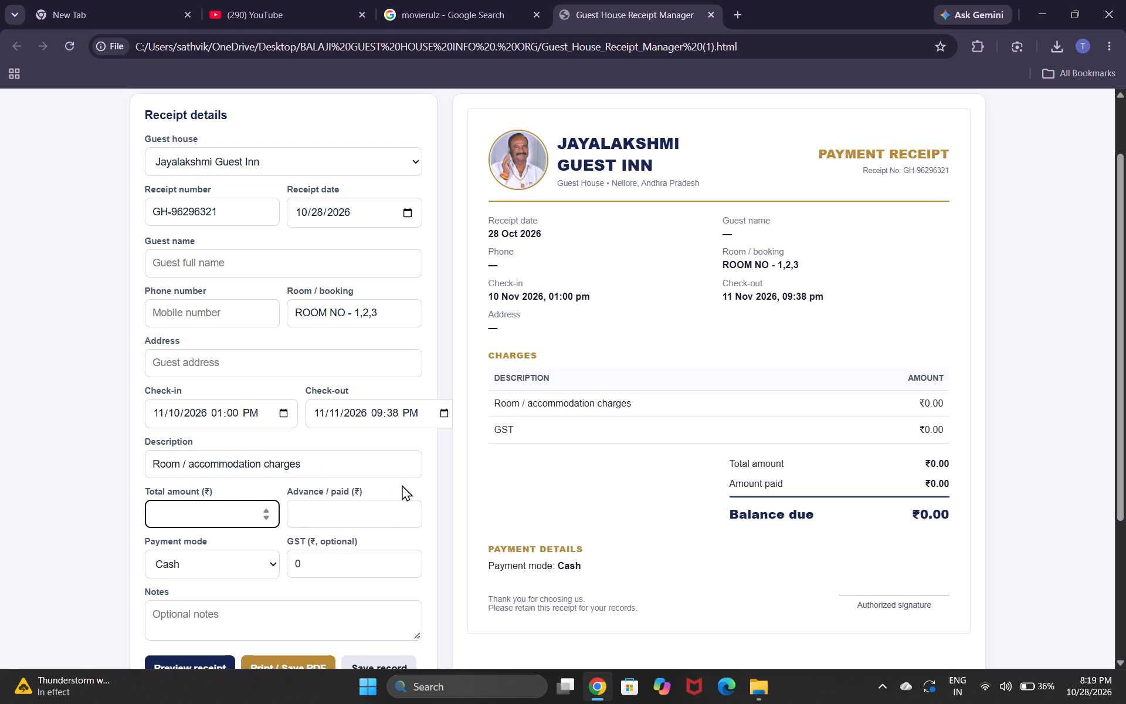
left_click(402, 485)
left_click(263, 516)
left_click(253, 522)
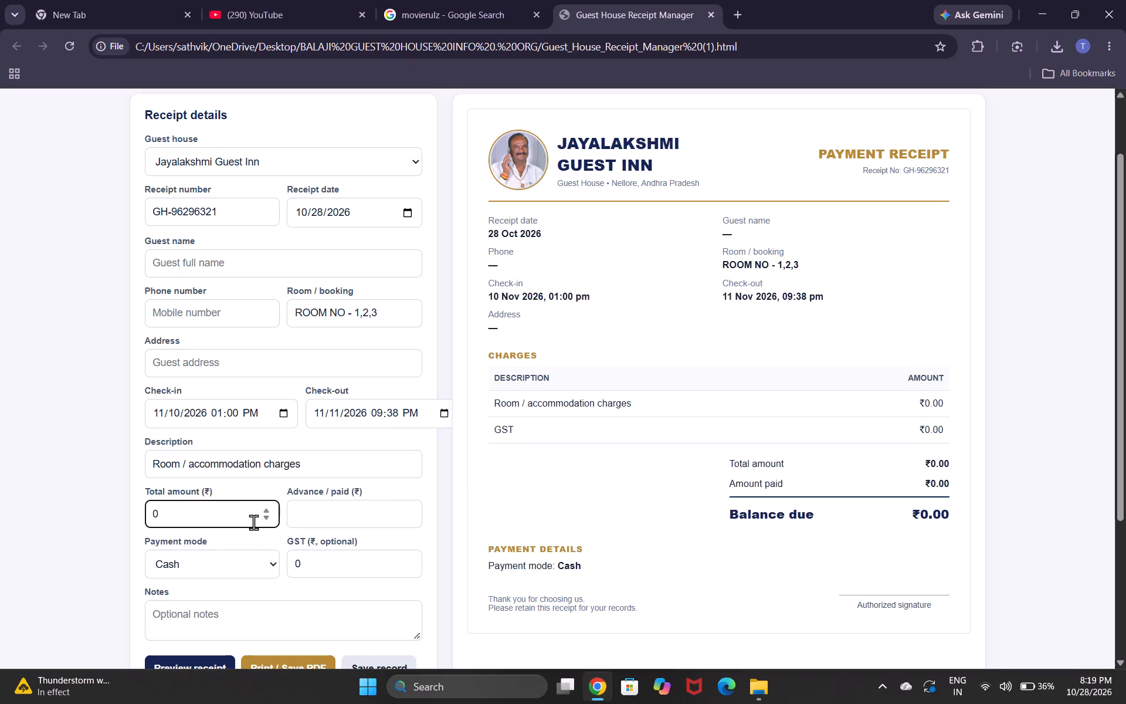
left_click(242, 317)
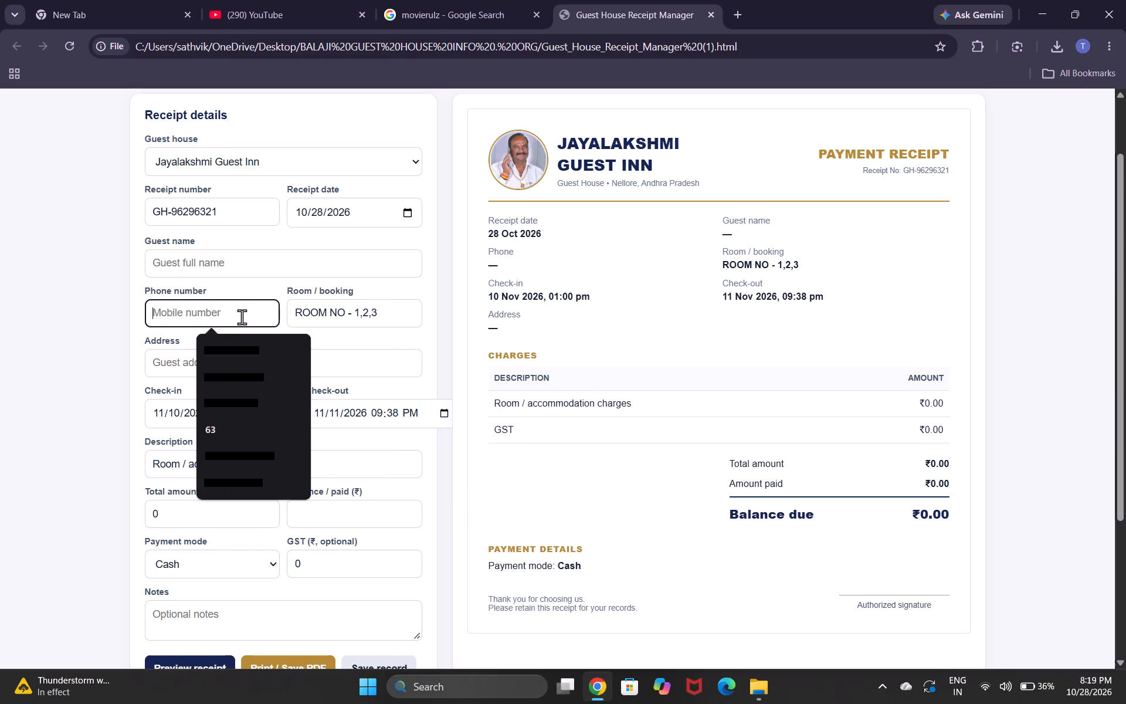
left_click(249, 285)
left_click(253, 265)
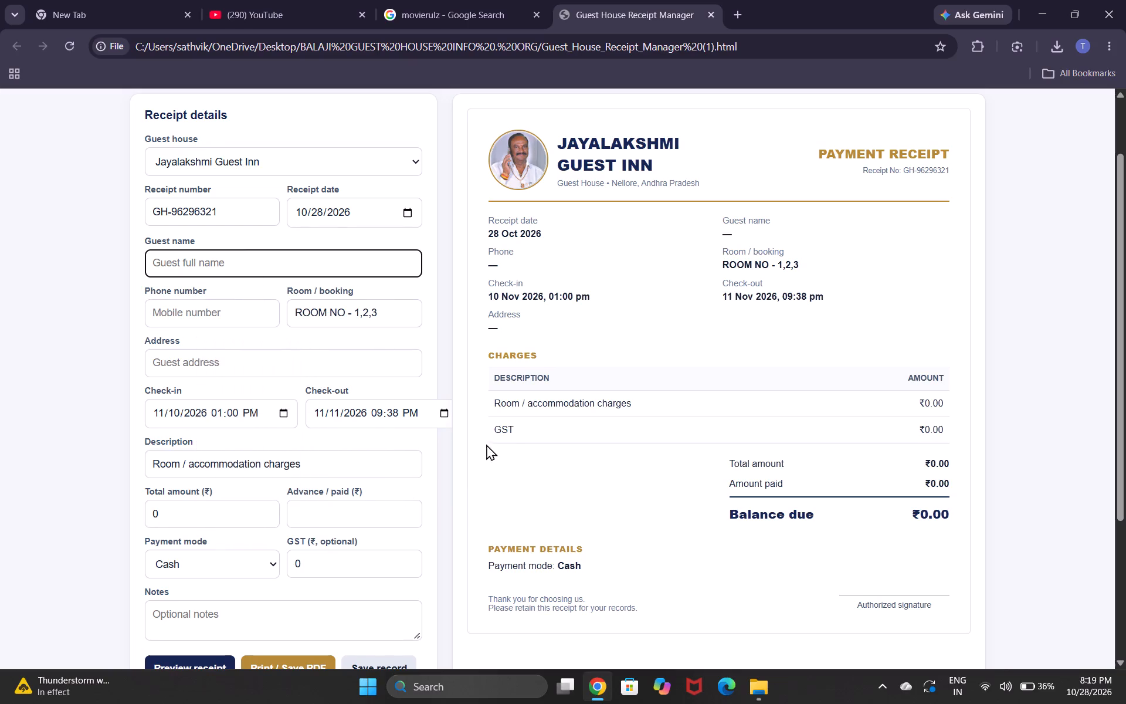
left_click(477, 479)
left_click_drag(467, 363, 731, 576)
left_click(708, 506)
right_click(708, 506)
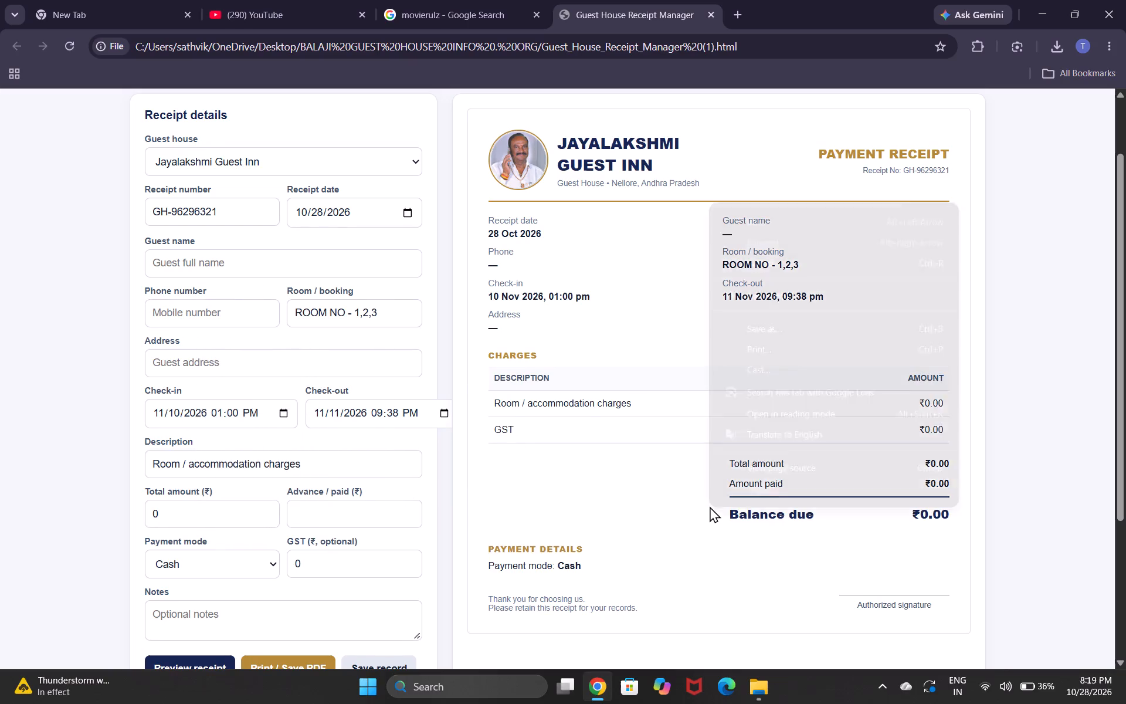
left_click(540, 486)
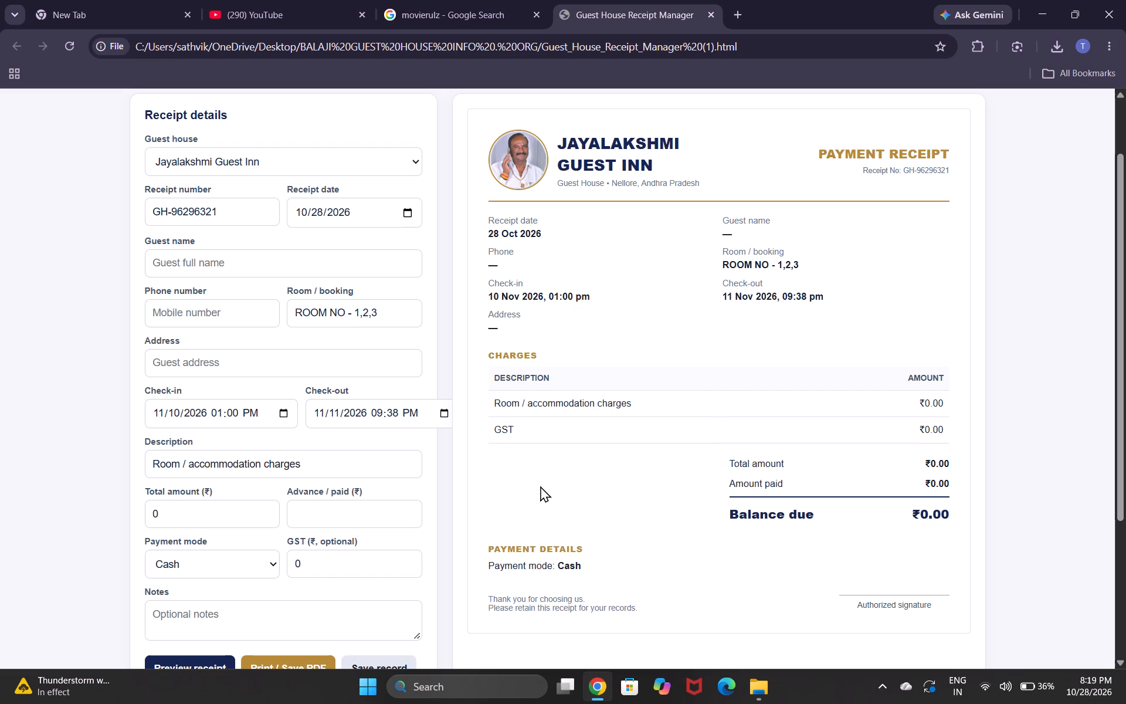
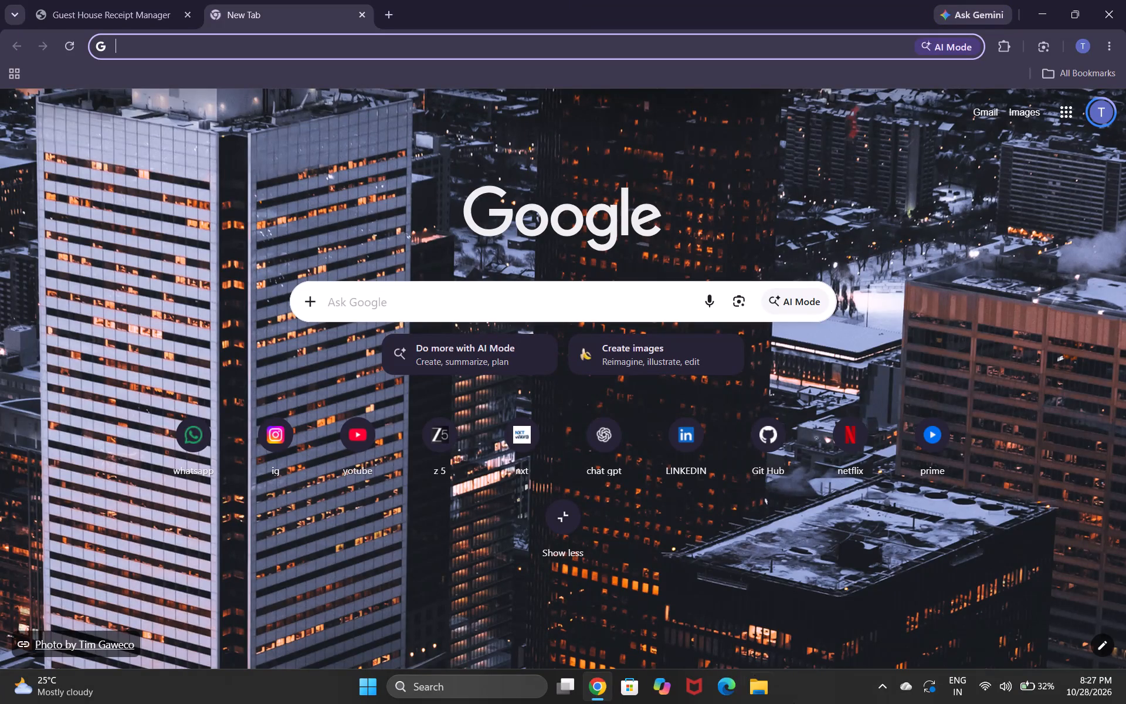
Open the Downloads folder in File Explorer to look over its files, and return to the new tab in Chrome.
double_click(762, 681)
left_click(762, 681)
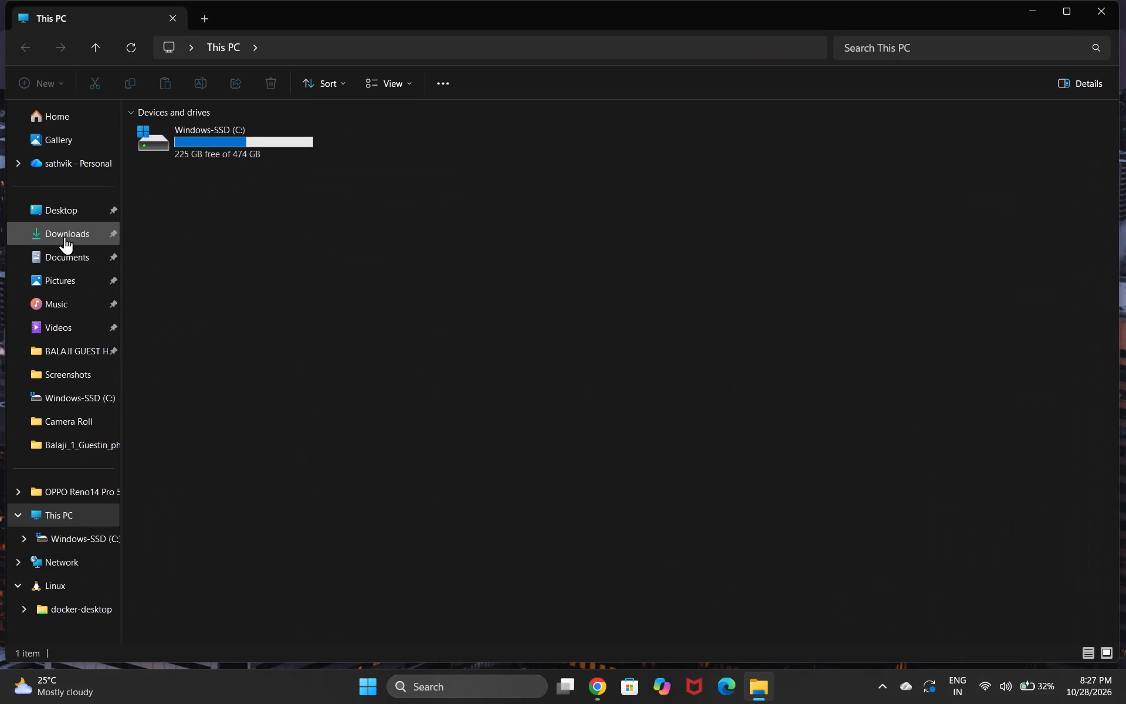
left_click(65, 236)
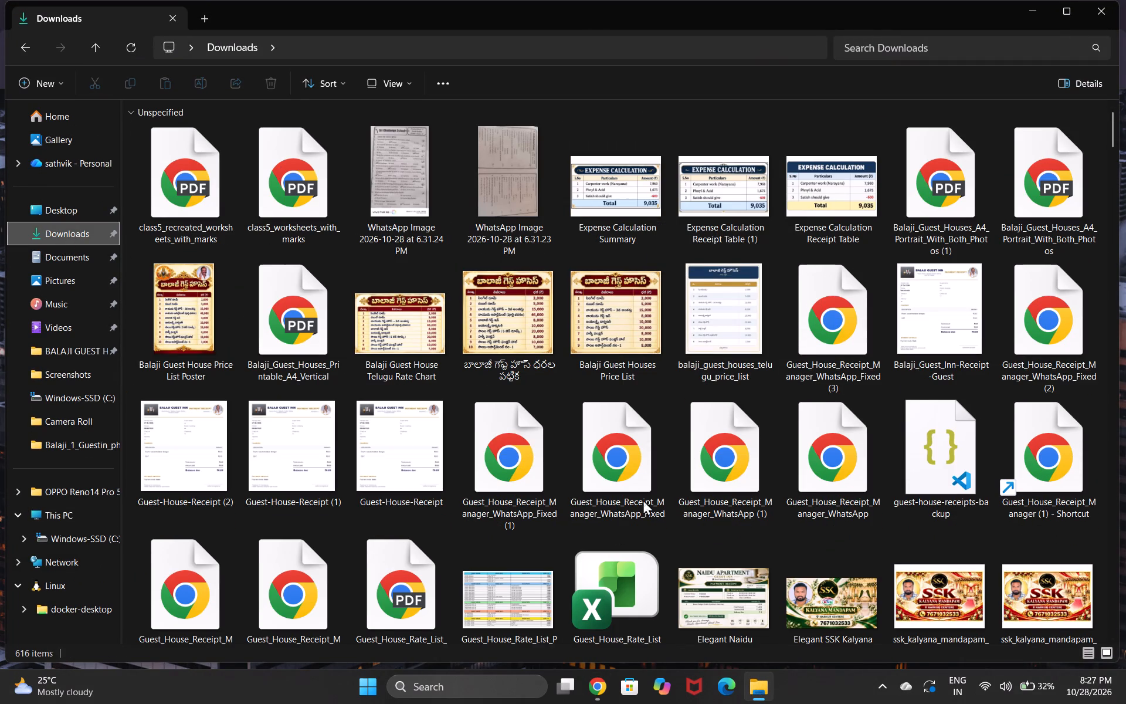
left_click(598, 678)
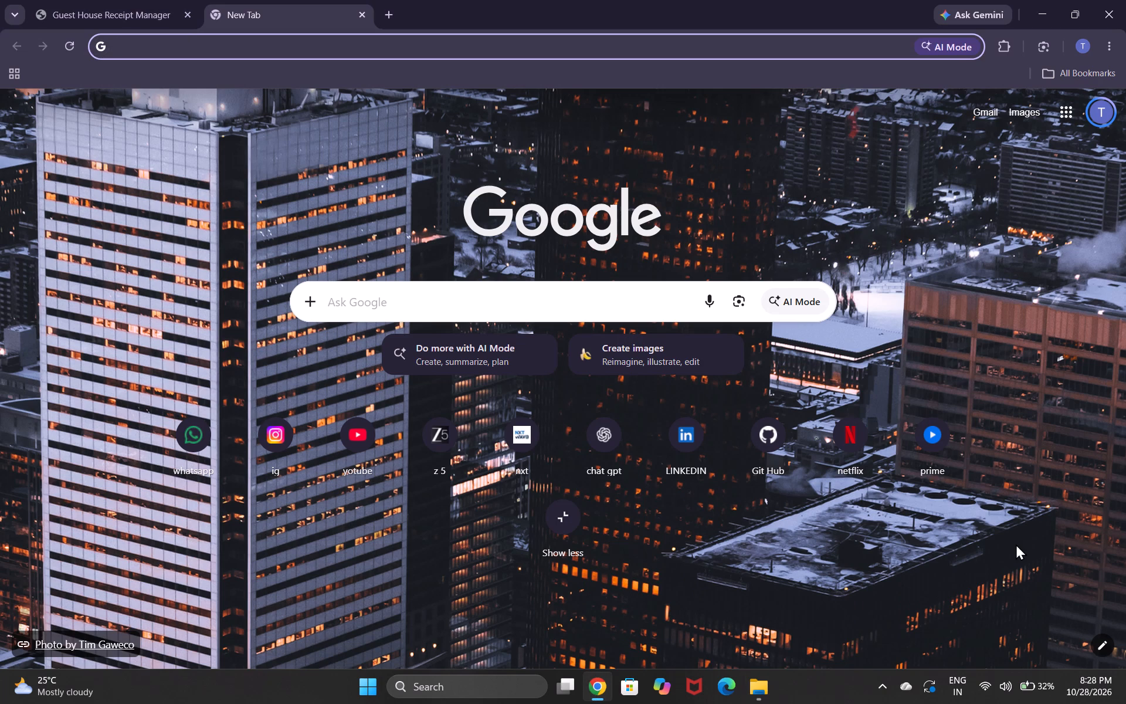
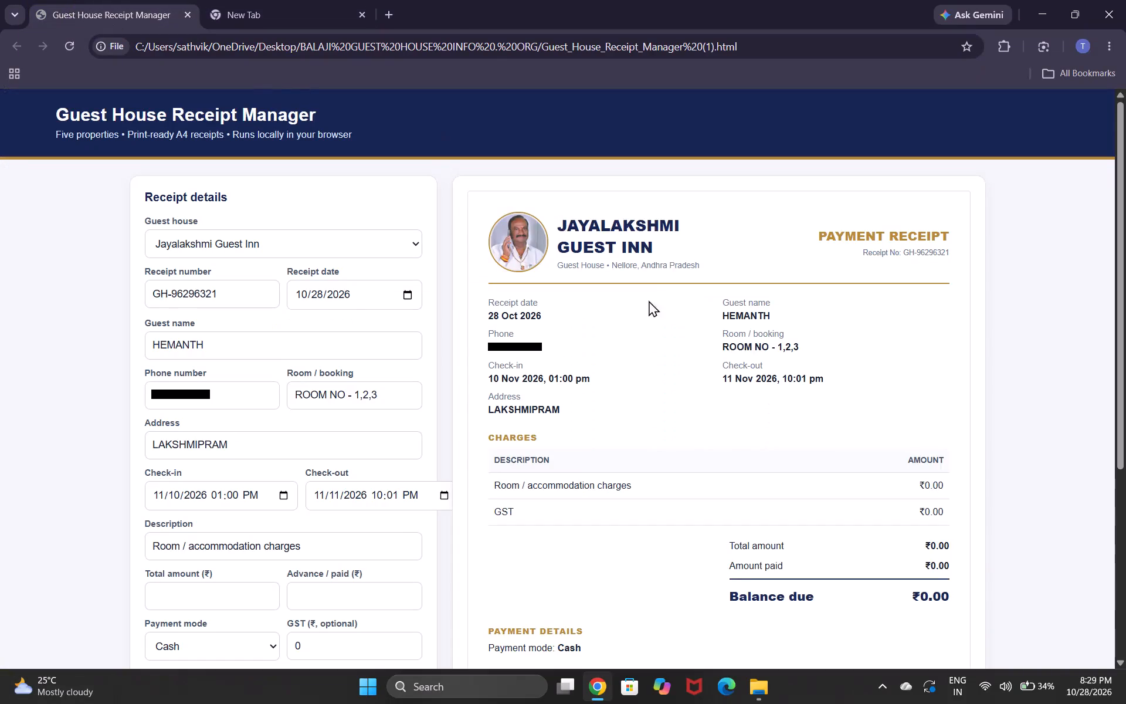
Enter a total amount of ₹20,000 and an advance paid of ₹20,000 on the receipt.
scroll(447, 481, "down", 2)
left_click(196, 494)
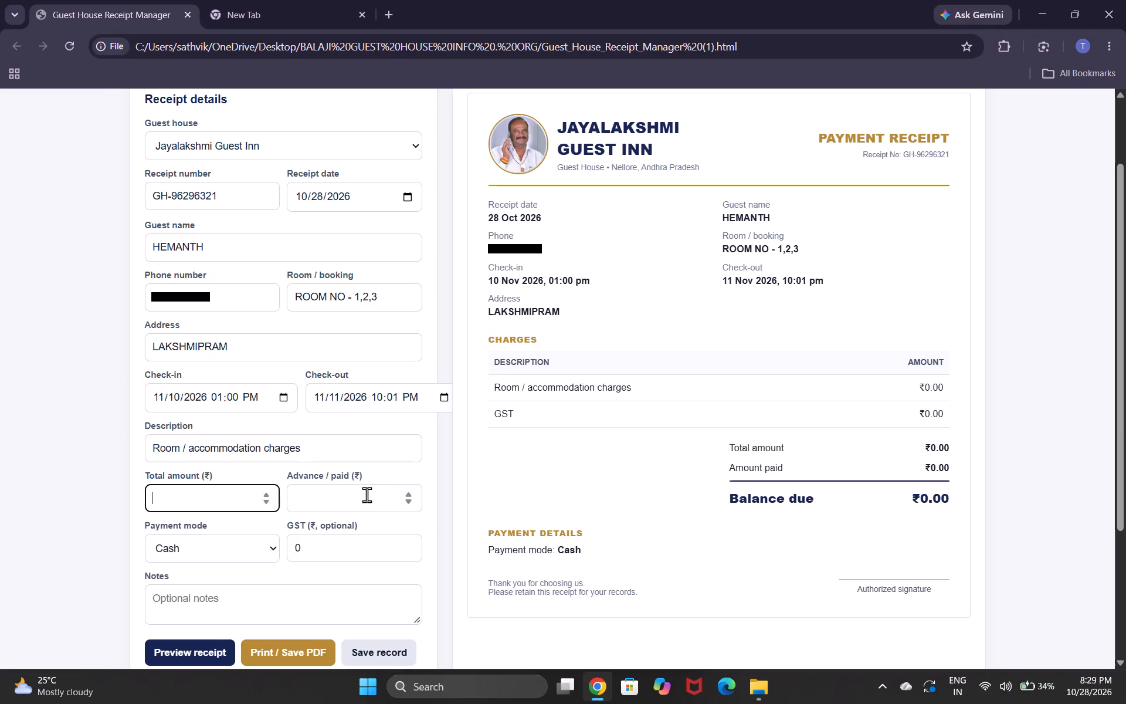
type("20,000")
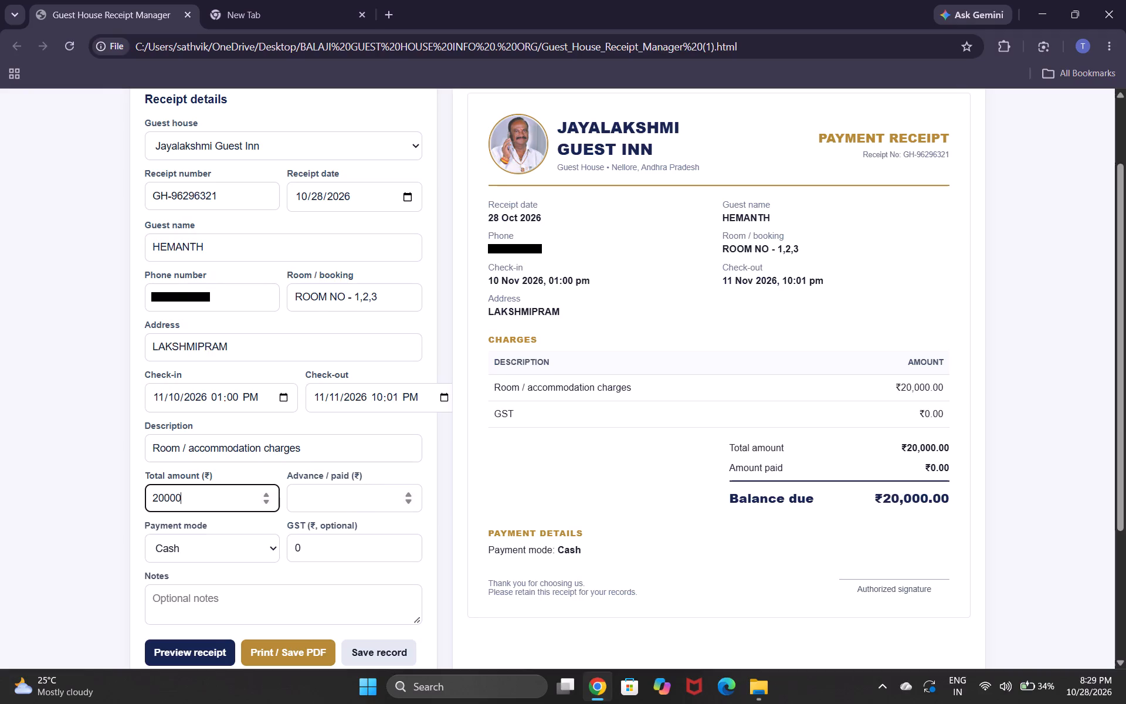
left_click(325, 502)
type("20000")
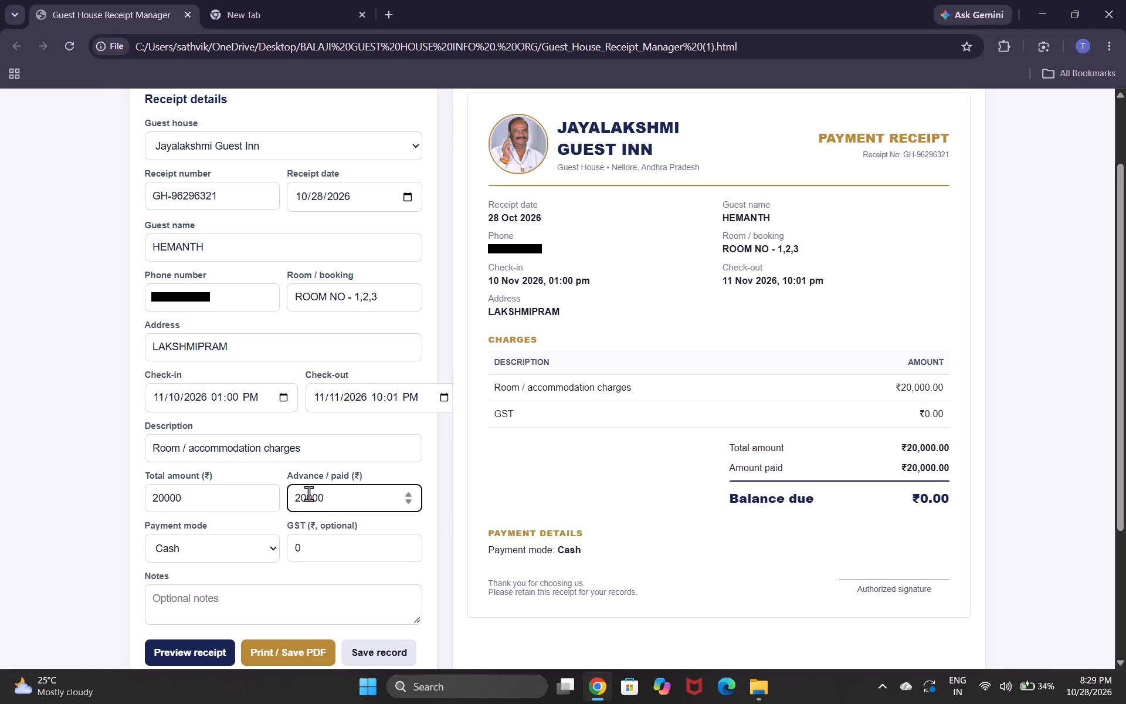
left_click(308, 493)
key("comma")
Replace the guest name on the receipt with the new guest's name.
left_click(245, 251)
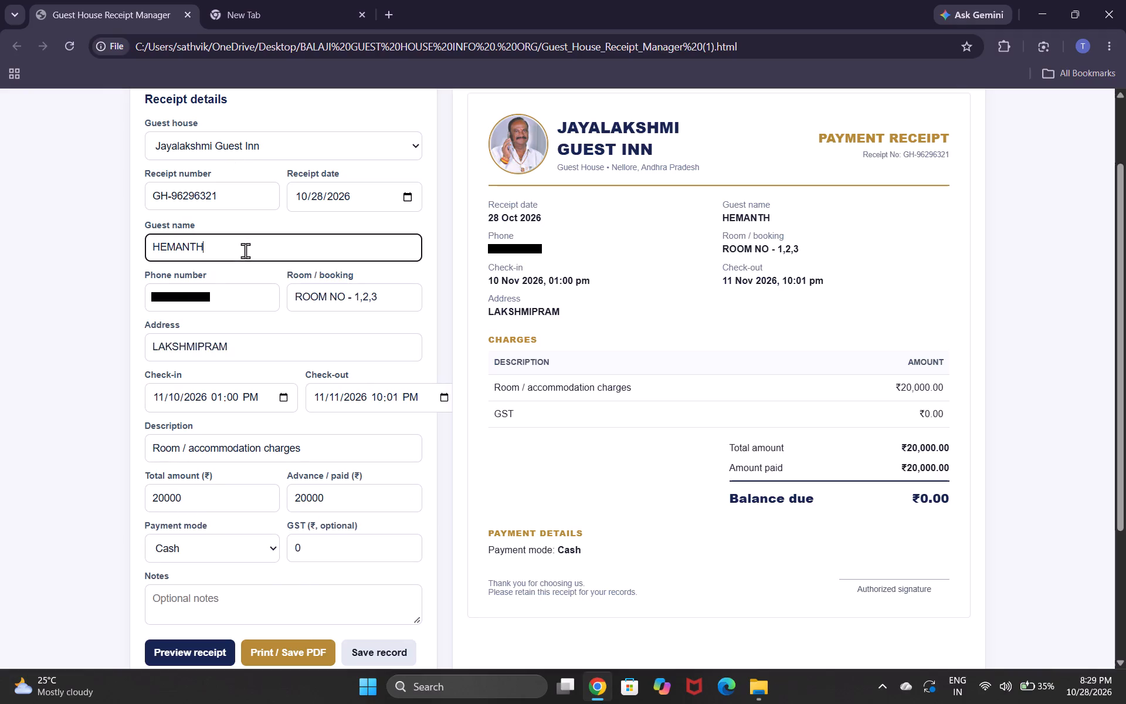
key("BackSpace")
key("BackSpace")
key("BackSpace")
key("BackSpace")
key("BackSpace")
key("BackSpace")
key("BackSpace")
key("BackSpace")
key("BackSpace")
key("BackSpace")
key("BackSpace")
key("BackSpace")
key("BackSpace")
key("BackSpace")
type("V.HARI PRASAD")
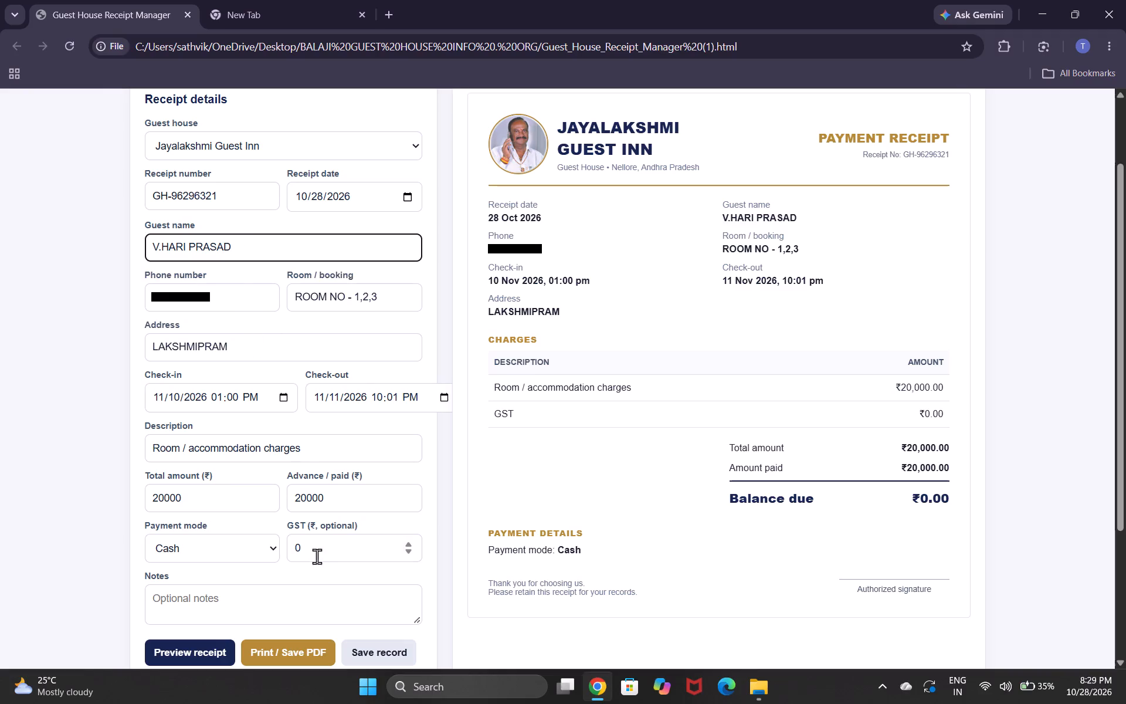
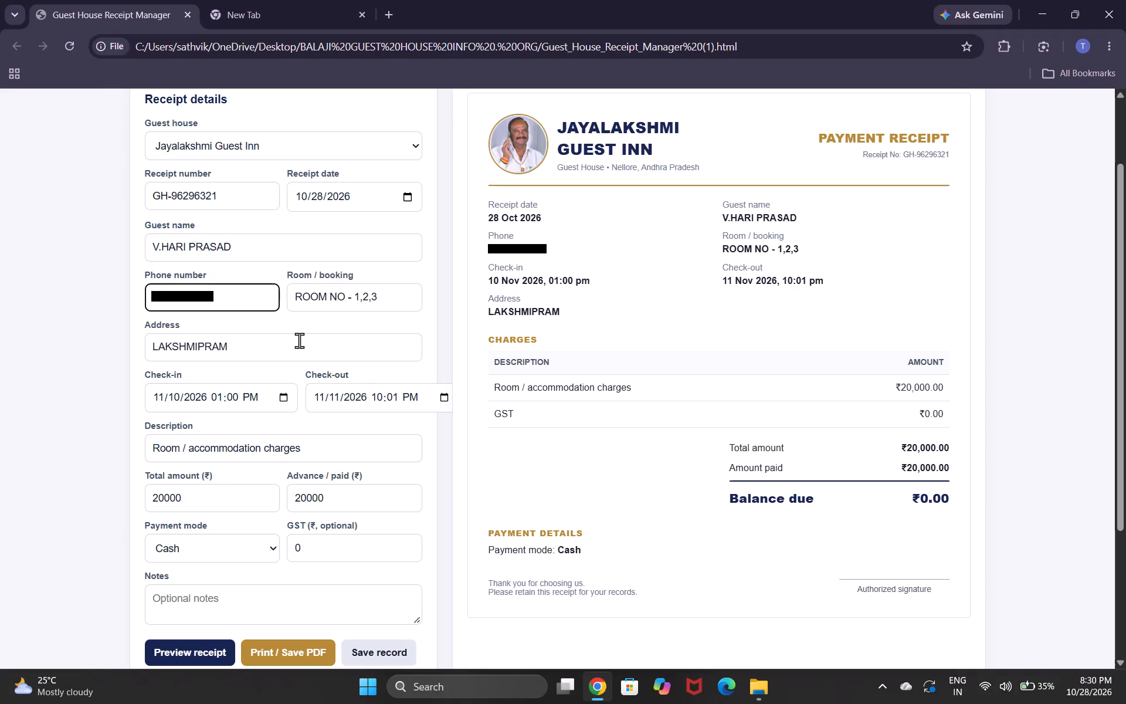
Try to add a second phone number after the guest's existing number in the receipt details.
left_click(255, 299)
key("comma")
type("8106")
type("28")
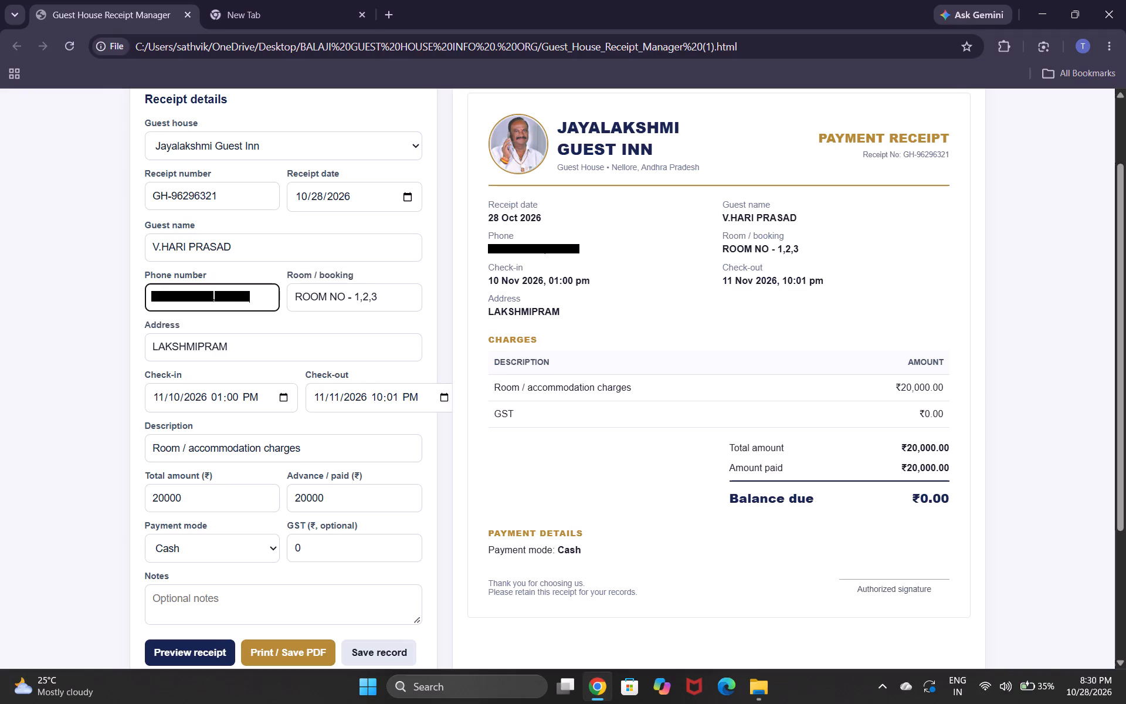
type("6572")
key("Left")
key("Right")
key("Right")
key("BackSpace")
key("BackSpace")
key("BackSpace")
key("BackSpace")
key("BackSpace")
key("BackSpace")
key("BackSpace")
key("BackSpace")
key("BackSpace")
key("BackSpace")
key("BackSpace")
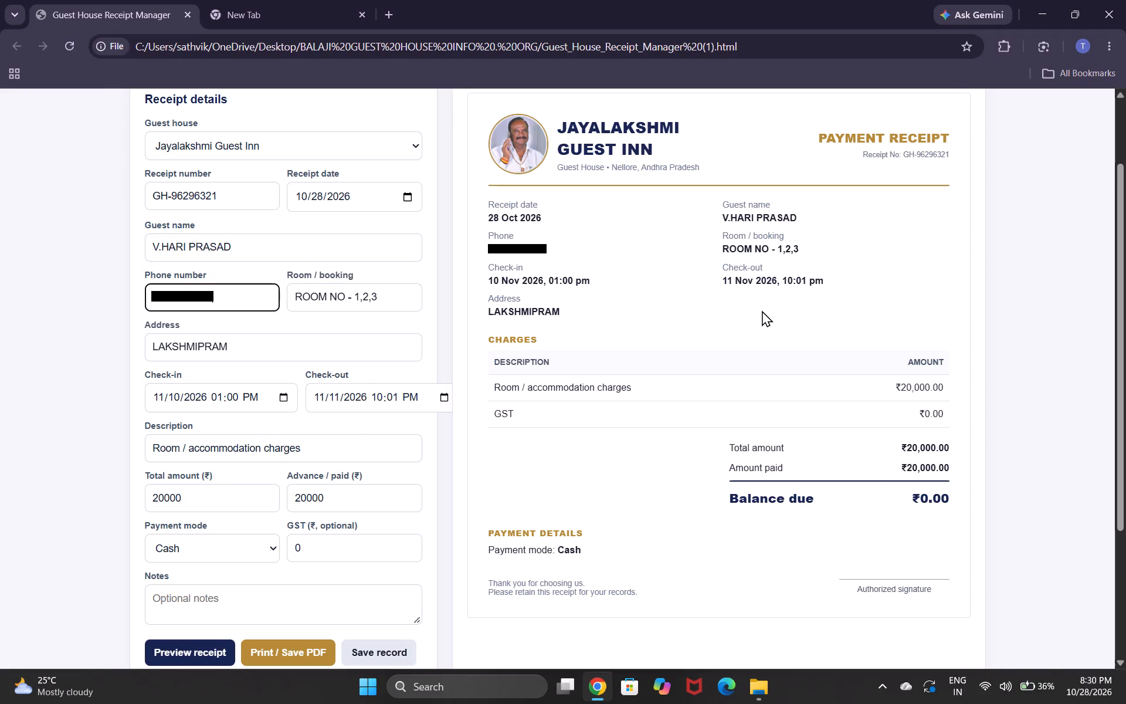
Set the check-in time on 10 November 2026 to 03:00 PM.
scroll(273, 225, "up", 1)
left_click(284, 452)
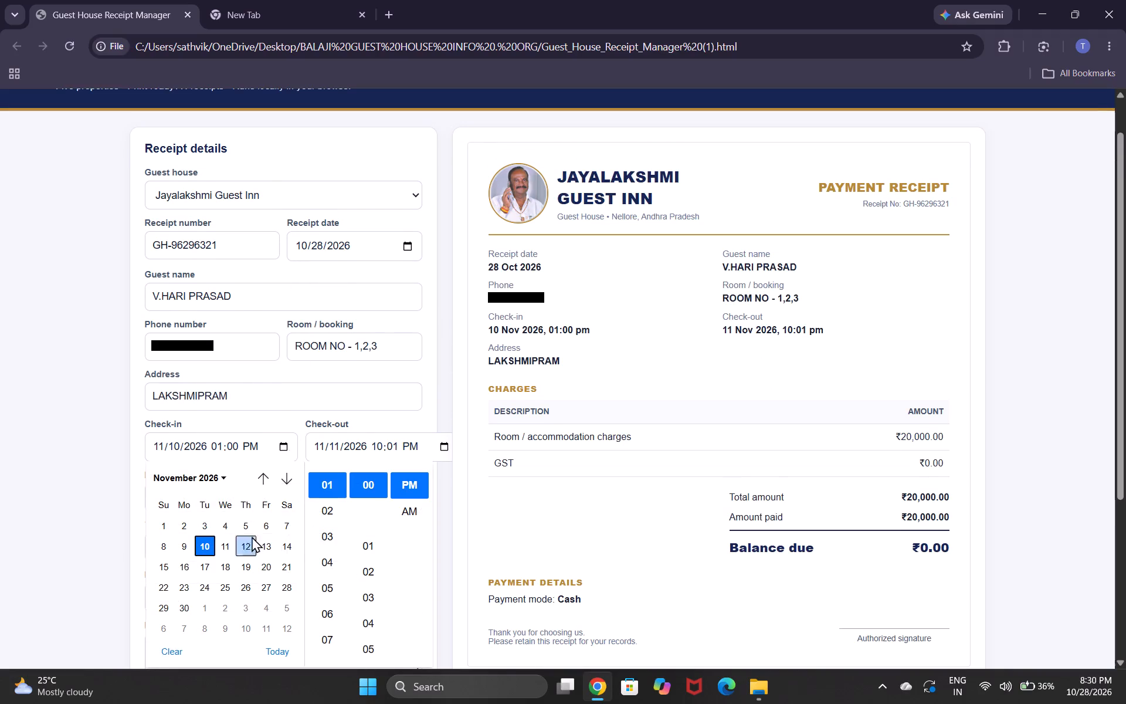
left_click(329, 520)
left_click(489, 494)
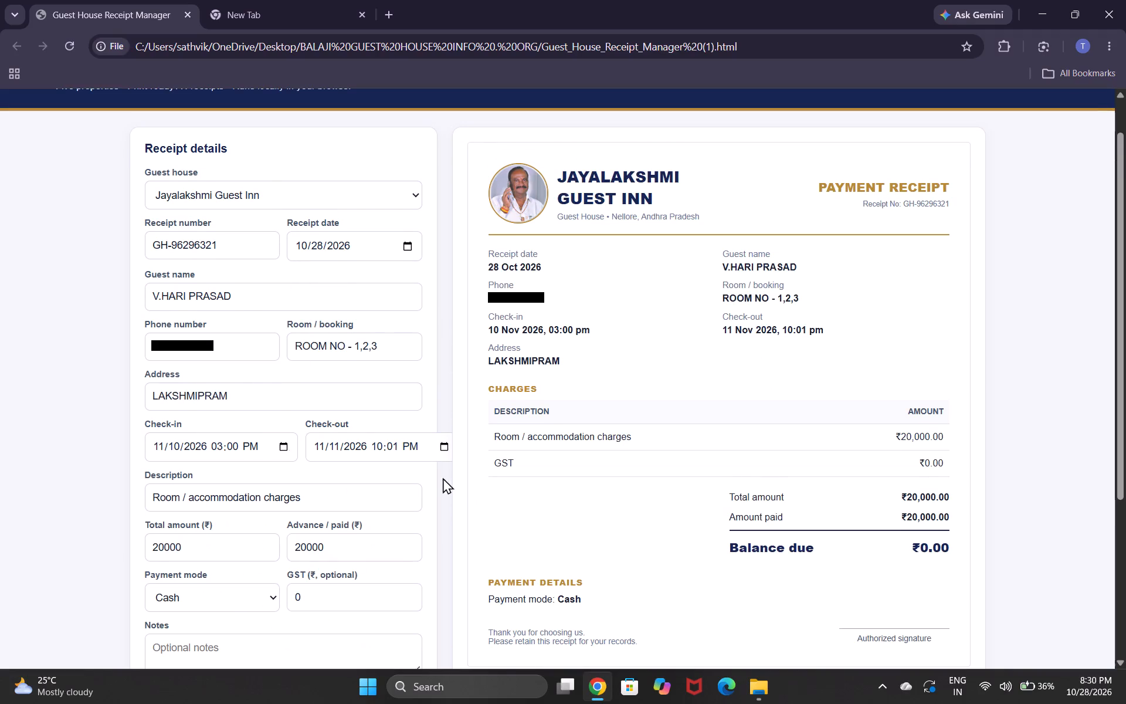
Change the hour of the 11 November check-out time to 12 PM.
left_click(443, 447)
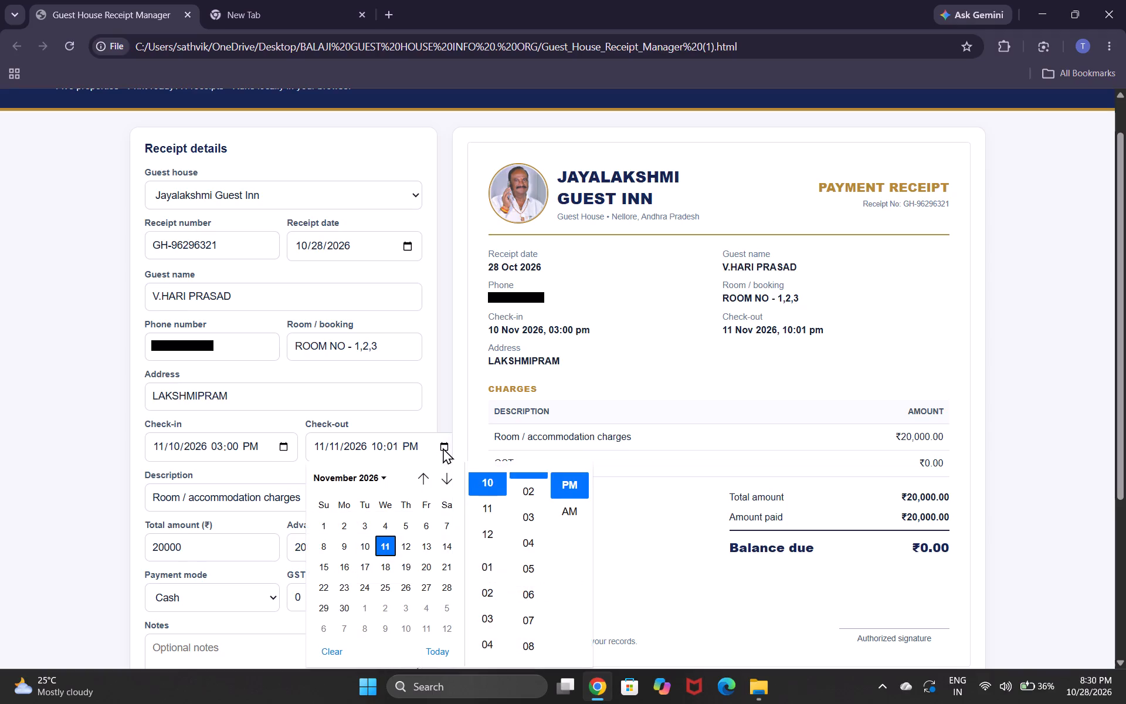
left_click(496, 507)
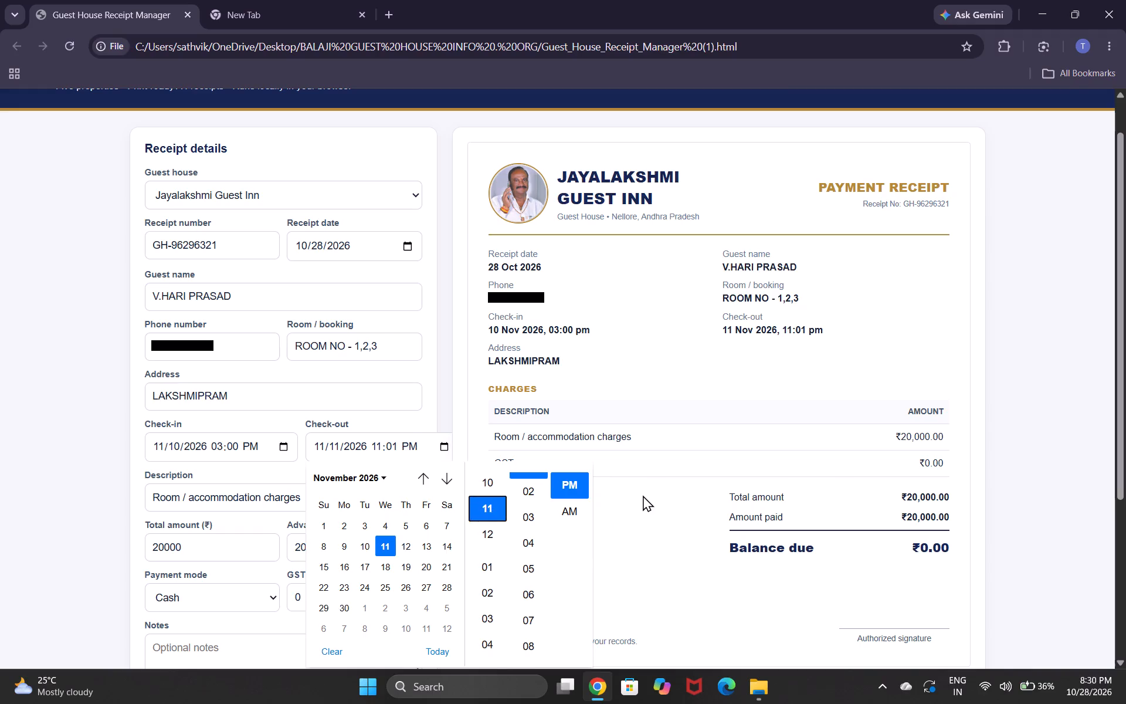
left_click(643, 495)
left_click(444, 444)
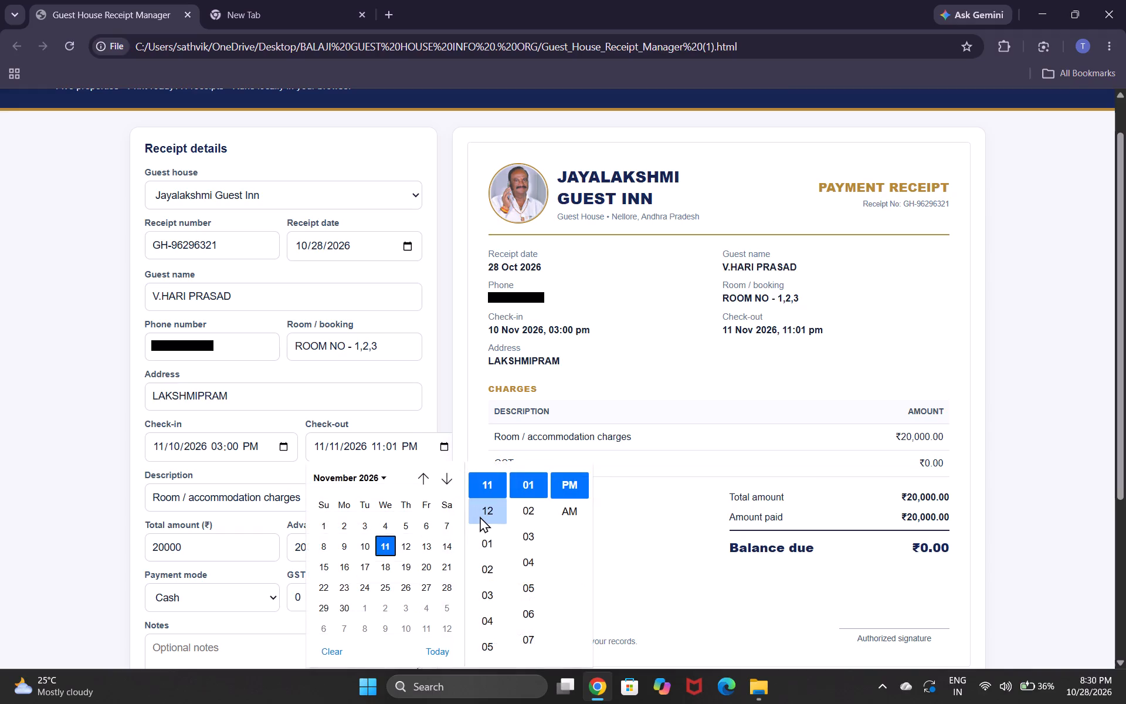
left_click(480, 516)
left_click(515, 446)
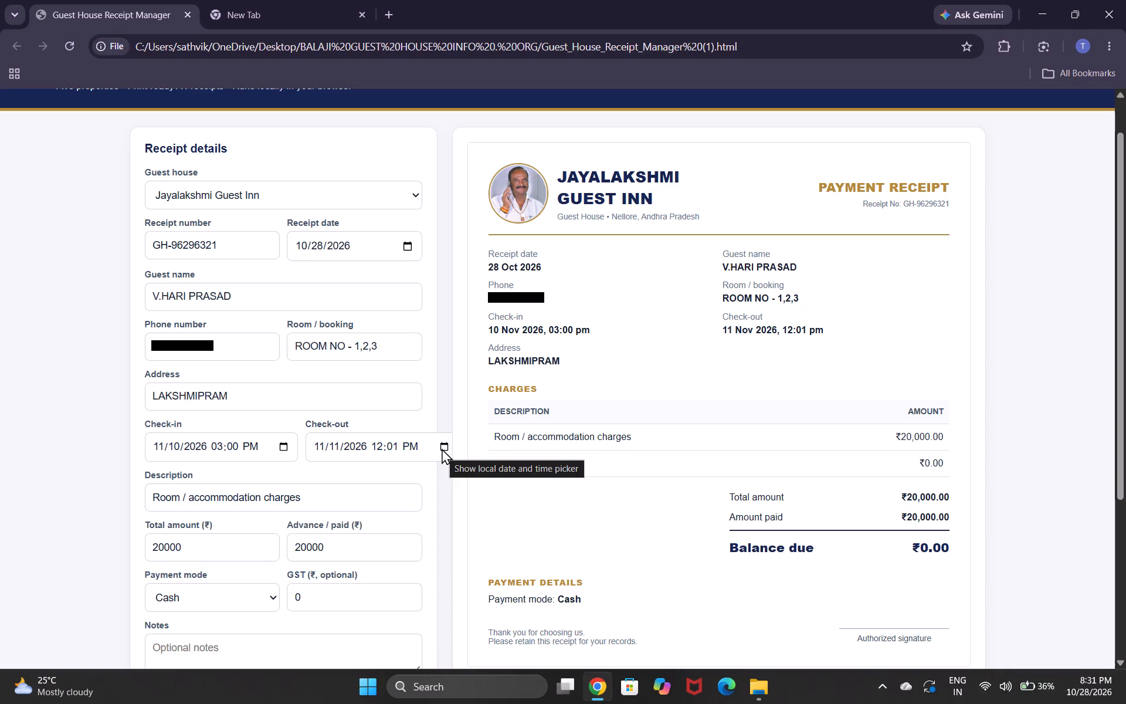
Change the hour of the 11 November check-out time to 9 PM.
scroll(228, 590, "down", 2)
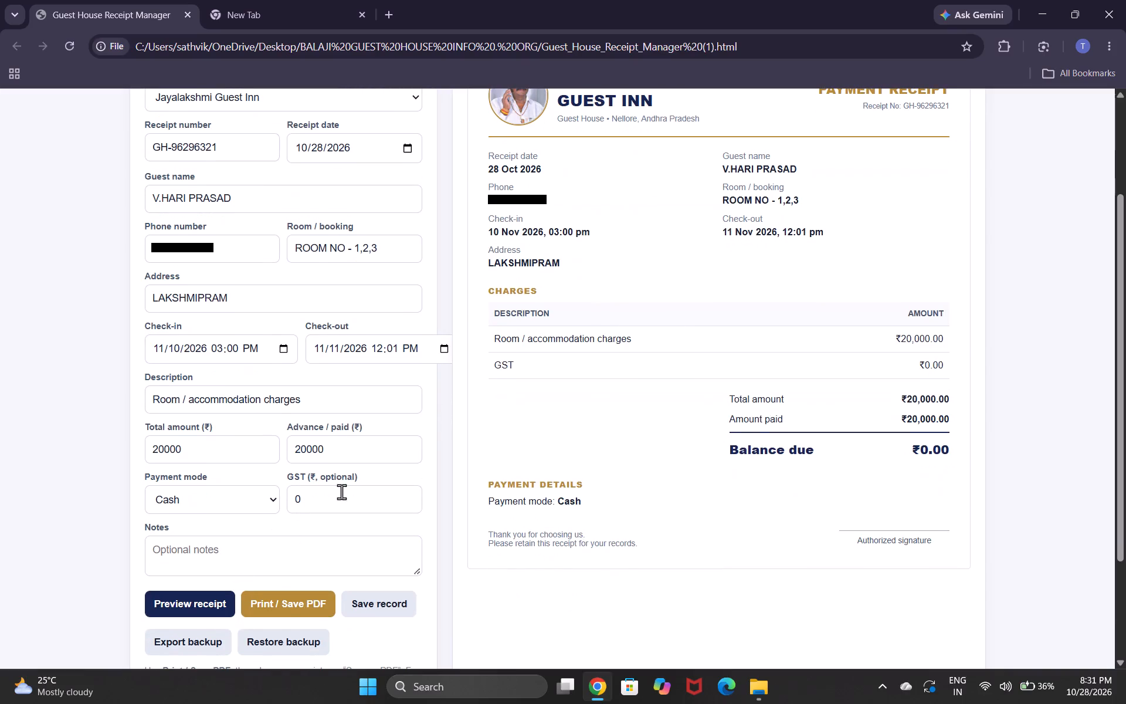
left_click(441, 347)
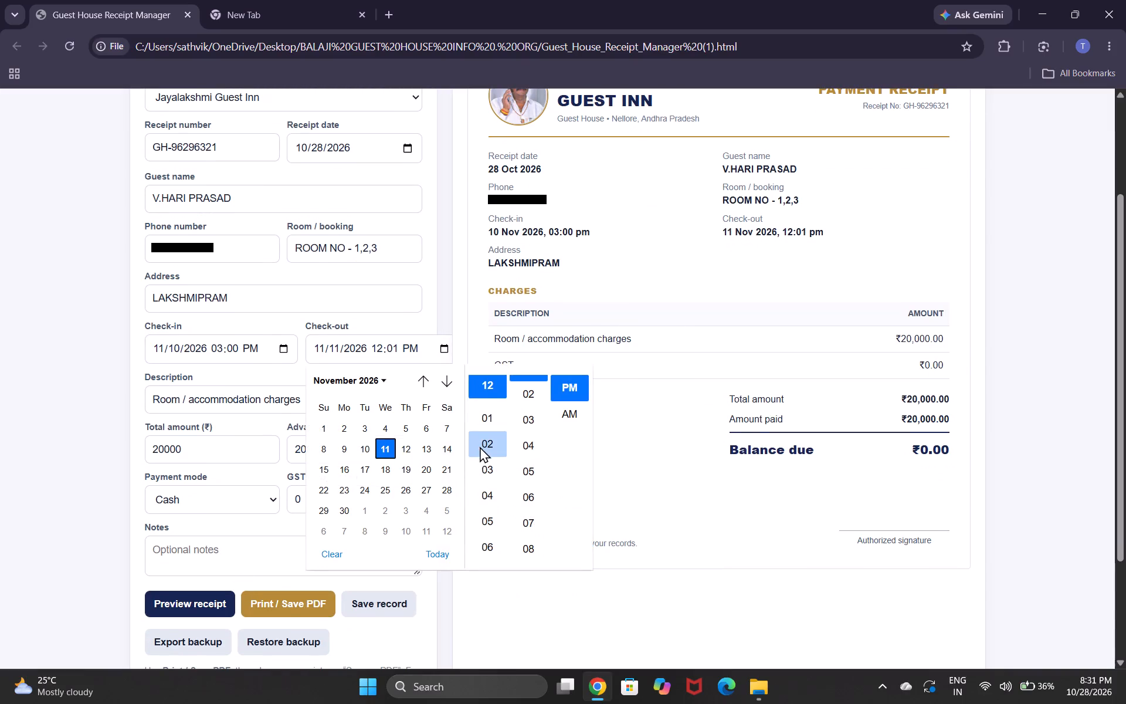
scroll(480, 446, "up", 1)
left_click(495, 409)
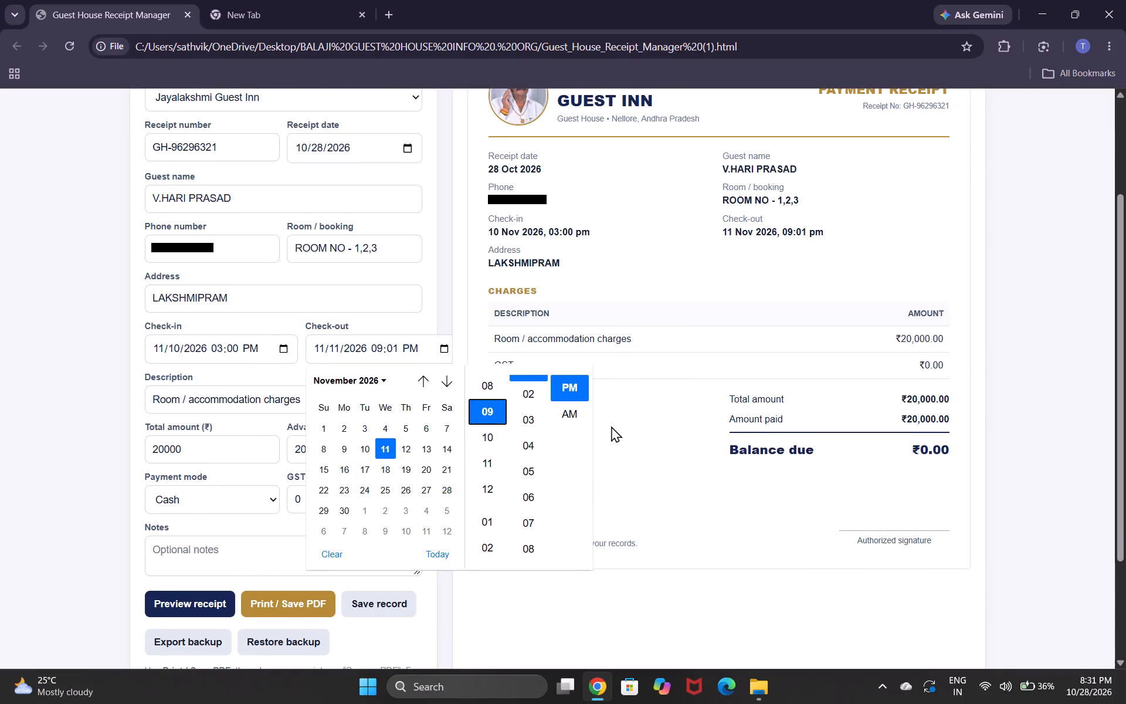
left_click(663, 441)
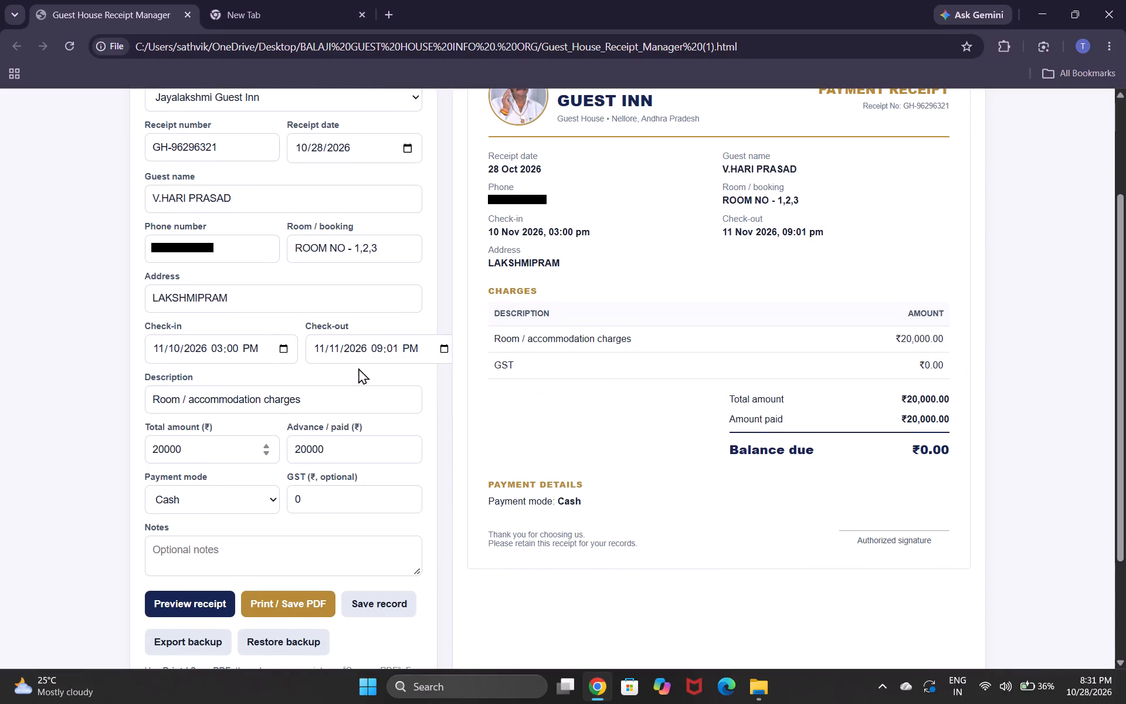
Set the check-out time on 11 November 2026 to 10:00 PM.
left_click(434, 349)
left_click(438, 351)
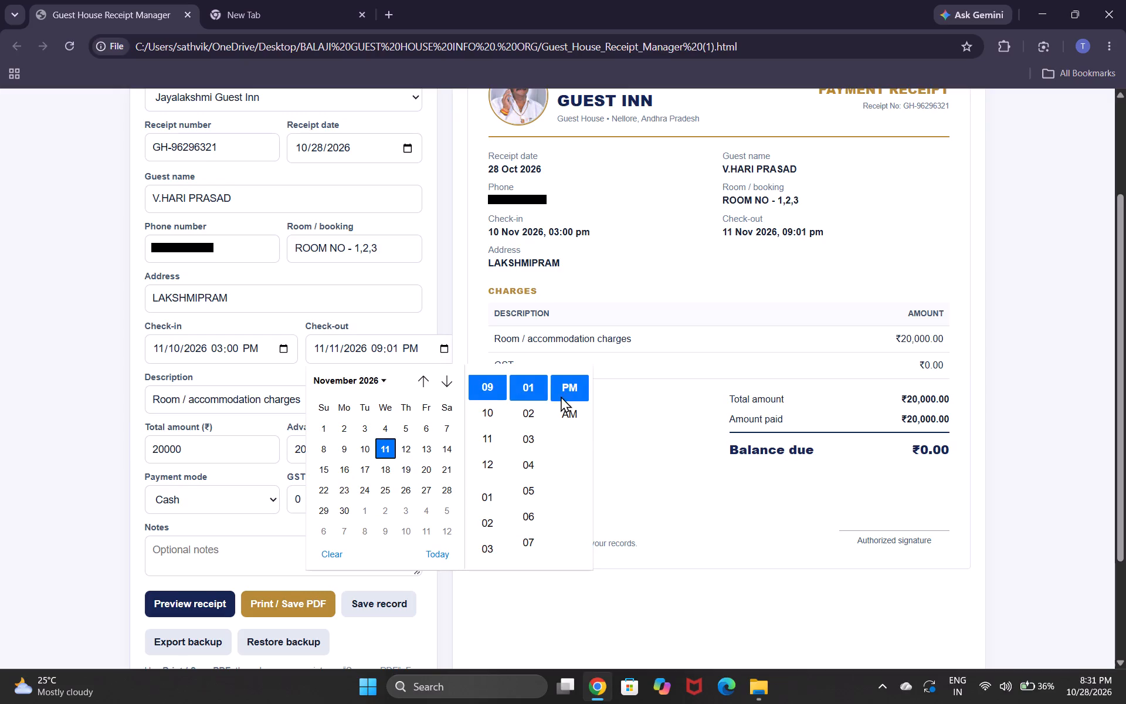
scroll(551, 402, "up", 2)
left_click(532, 408)
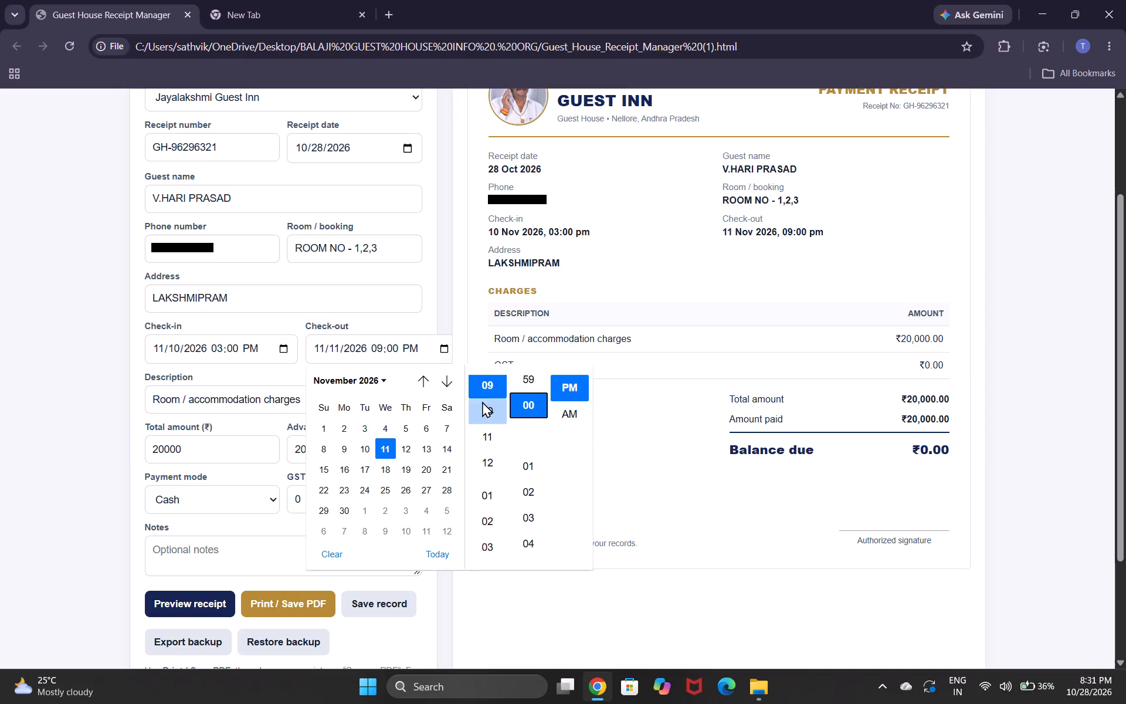
left_click(490, 414)
left_click(647, 445)
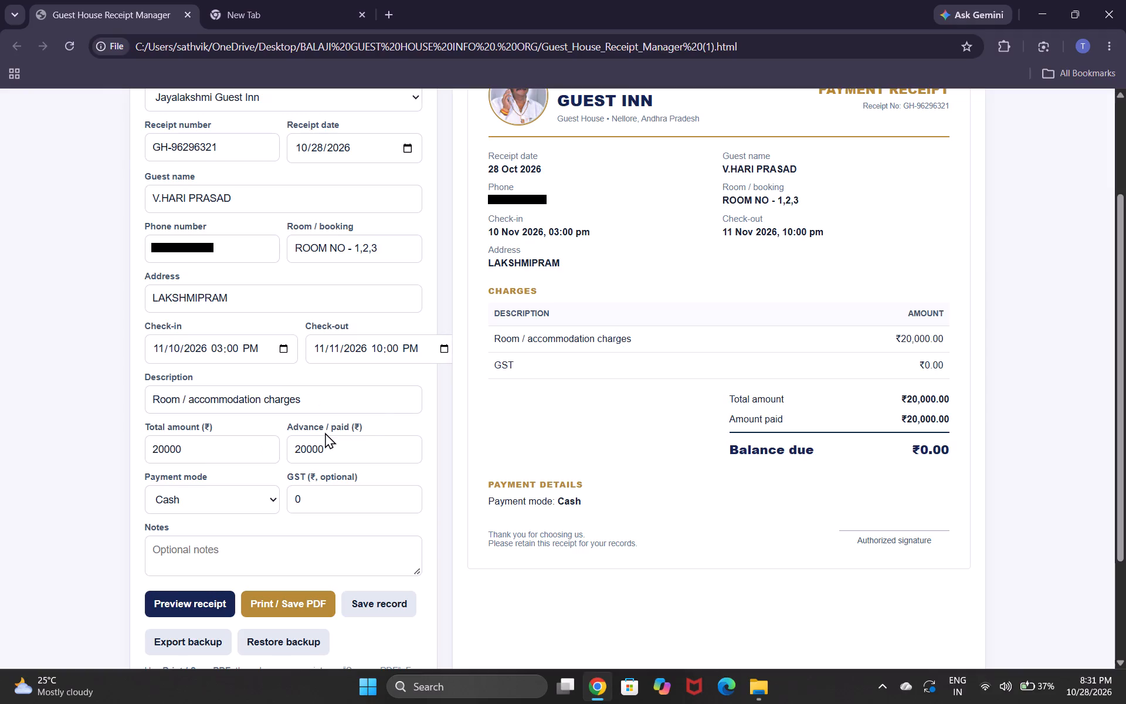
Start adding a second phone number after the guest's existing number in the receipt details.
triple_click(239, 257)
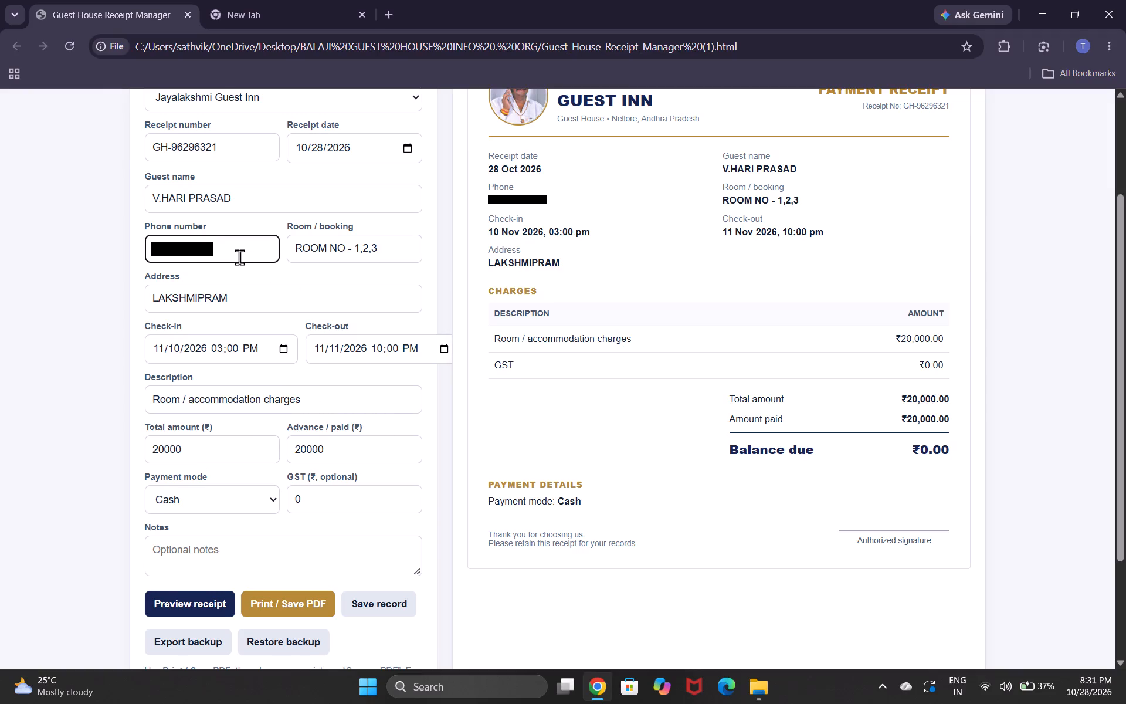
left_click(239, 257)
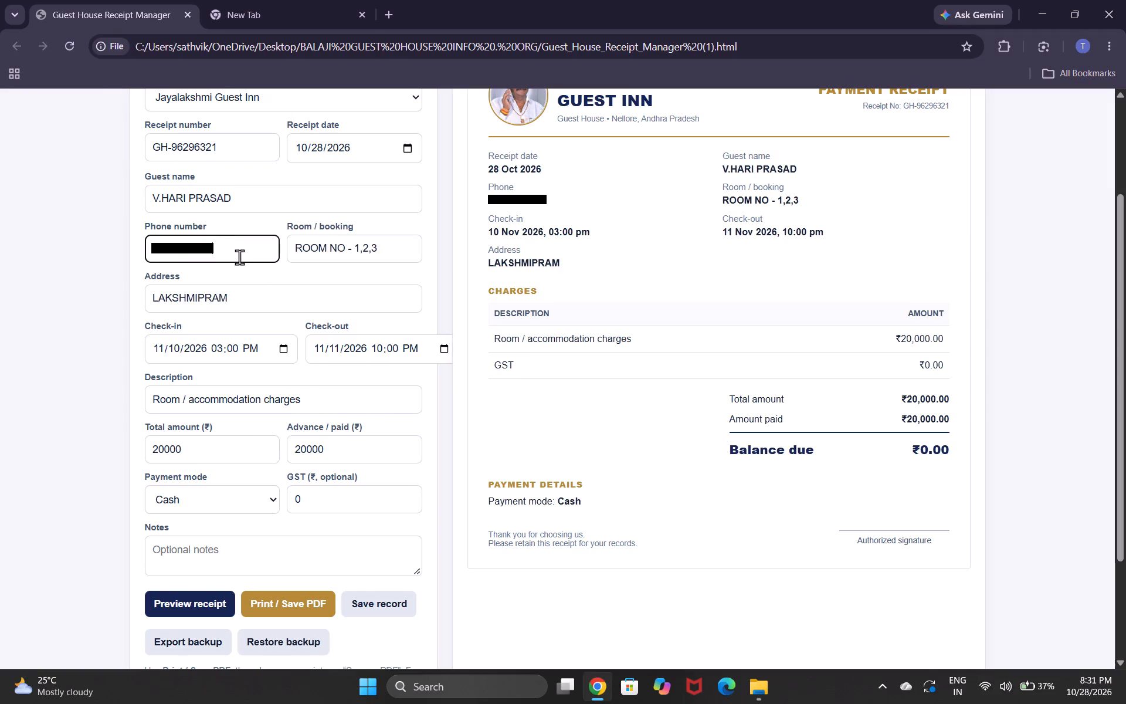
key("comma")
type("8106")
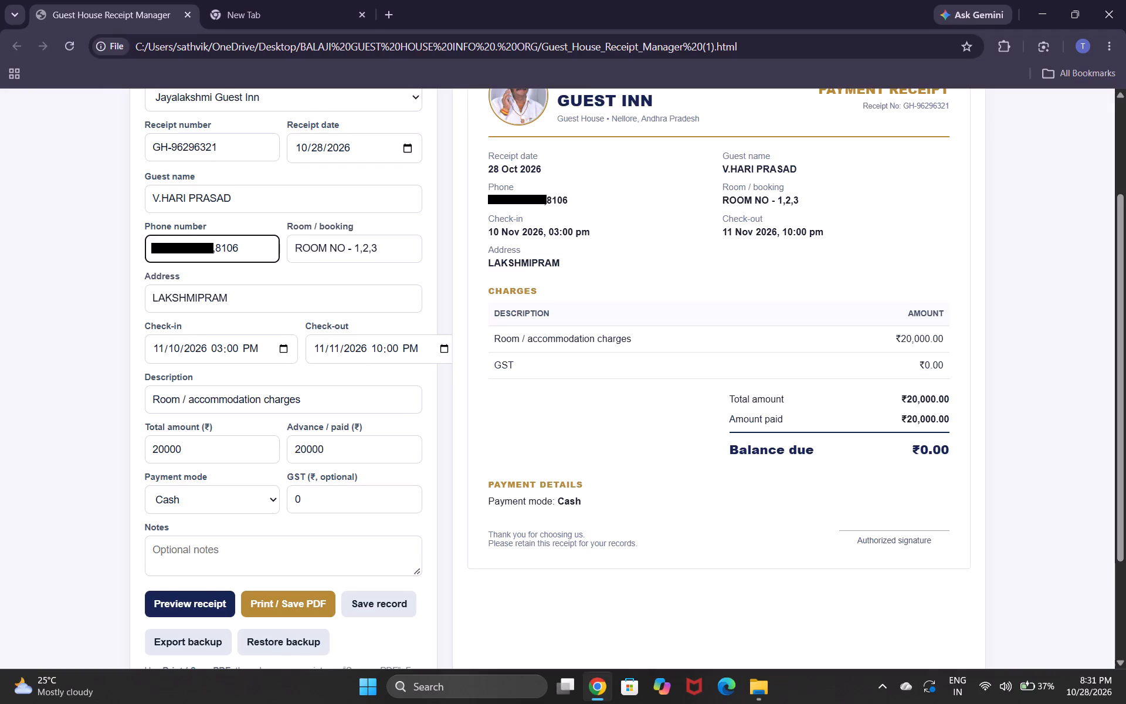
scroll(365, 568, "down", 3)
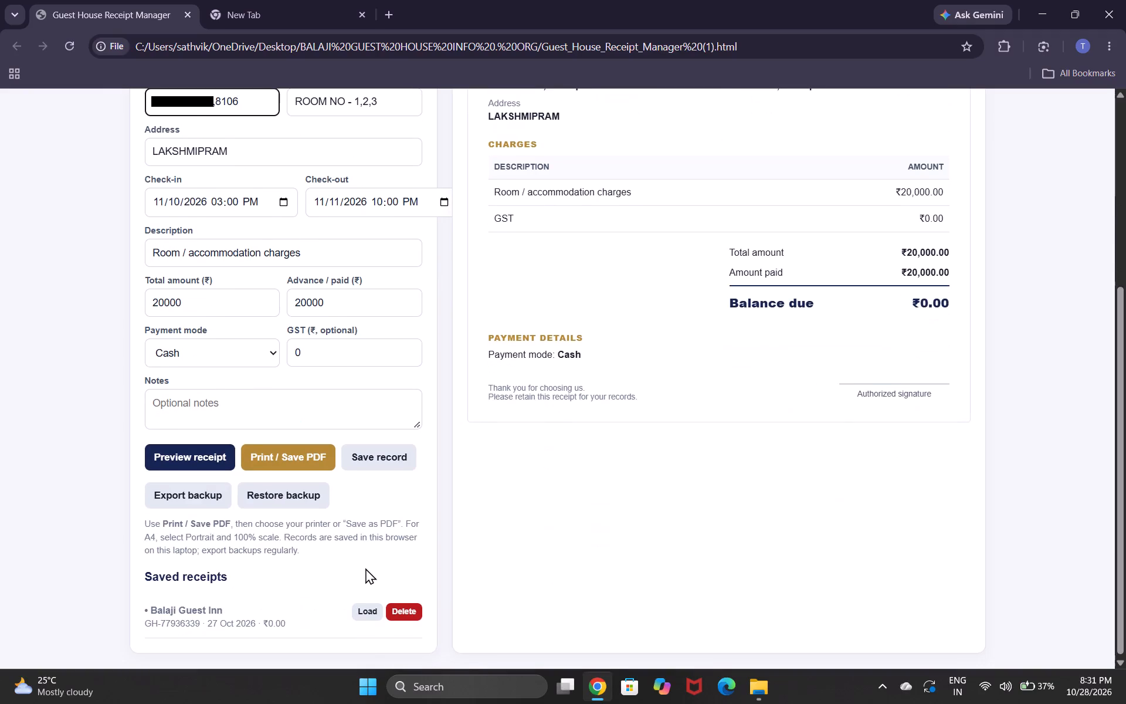
Switch to File Explorer and view the Guest_House_Rate_List_Printable_Landscape image from the BALAJI GUEST HOUSE INFO . ORG desktop folder.
left_click(752, 691)
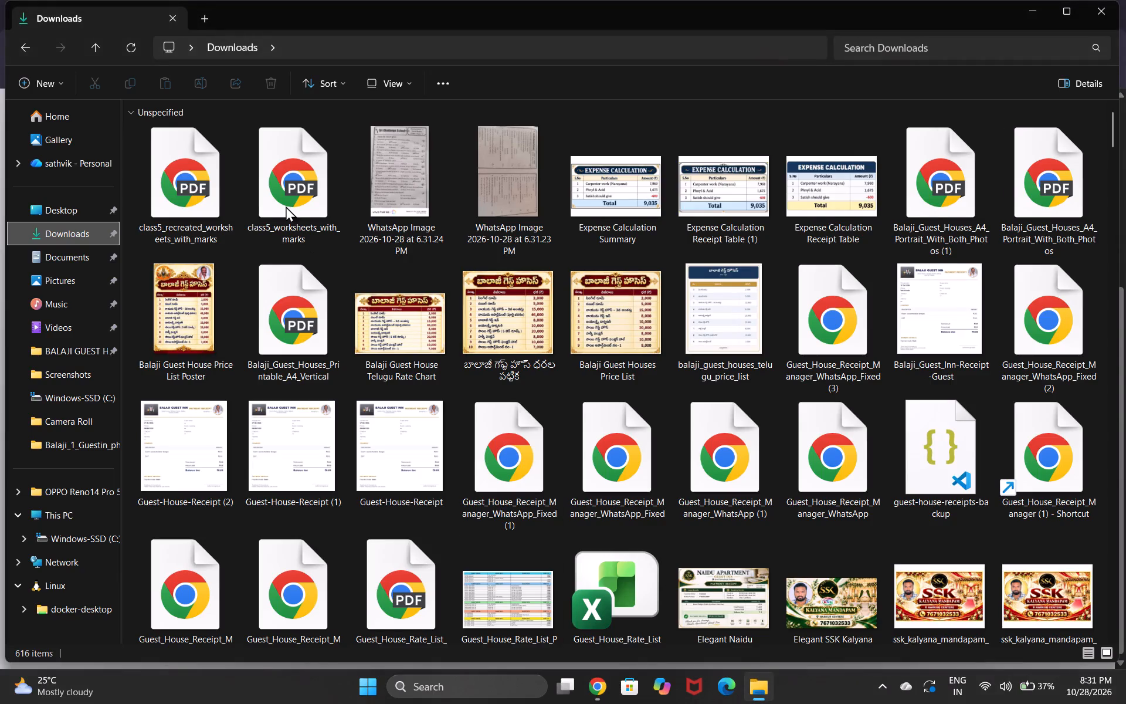
left_click(1106, 9)
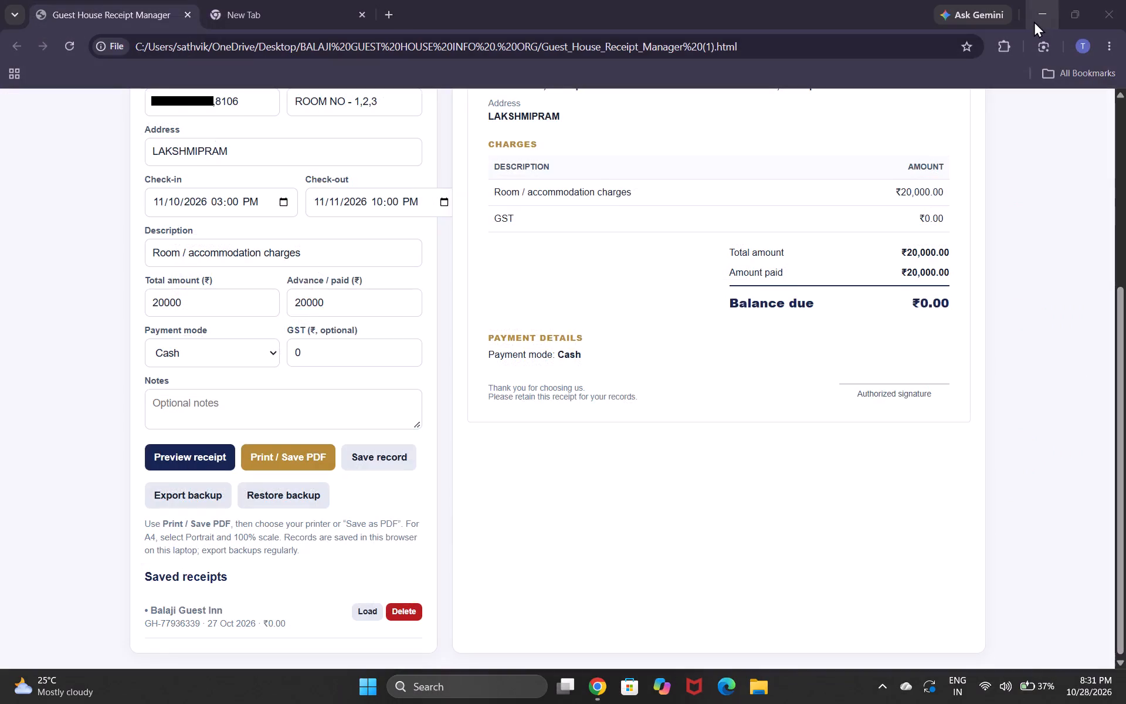
left_click(1034, 21)
double_click(826, 422)
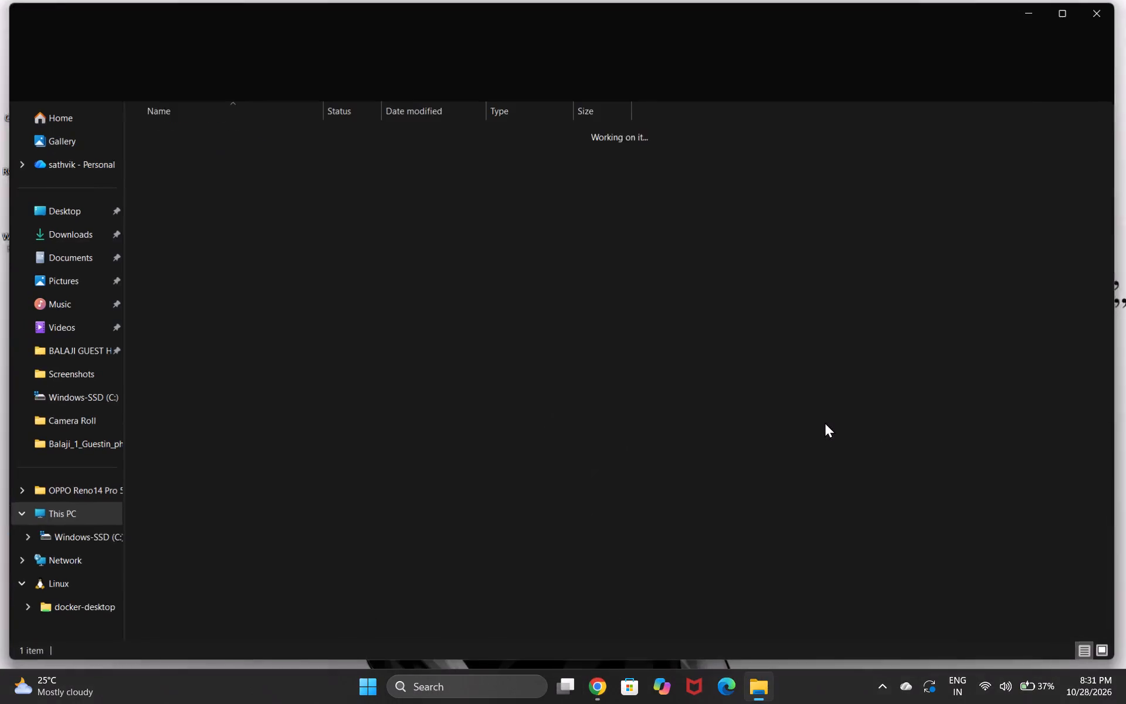
double_click(230, 180)
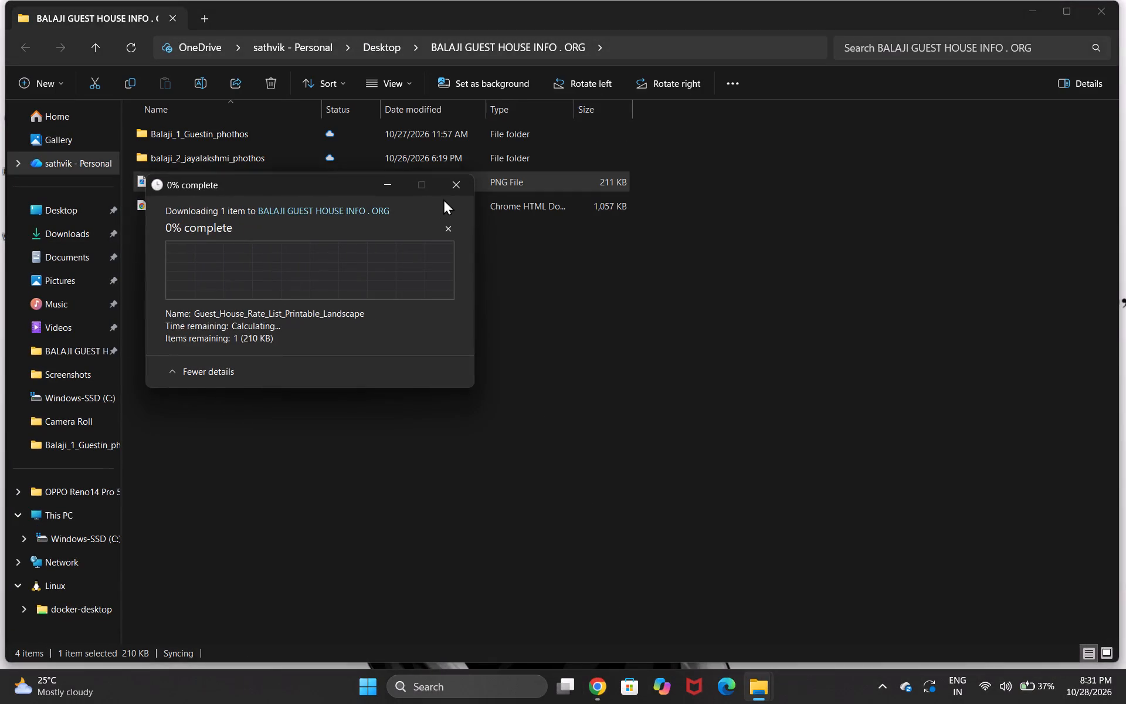
left_click(457, 189)
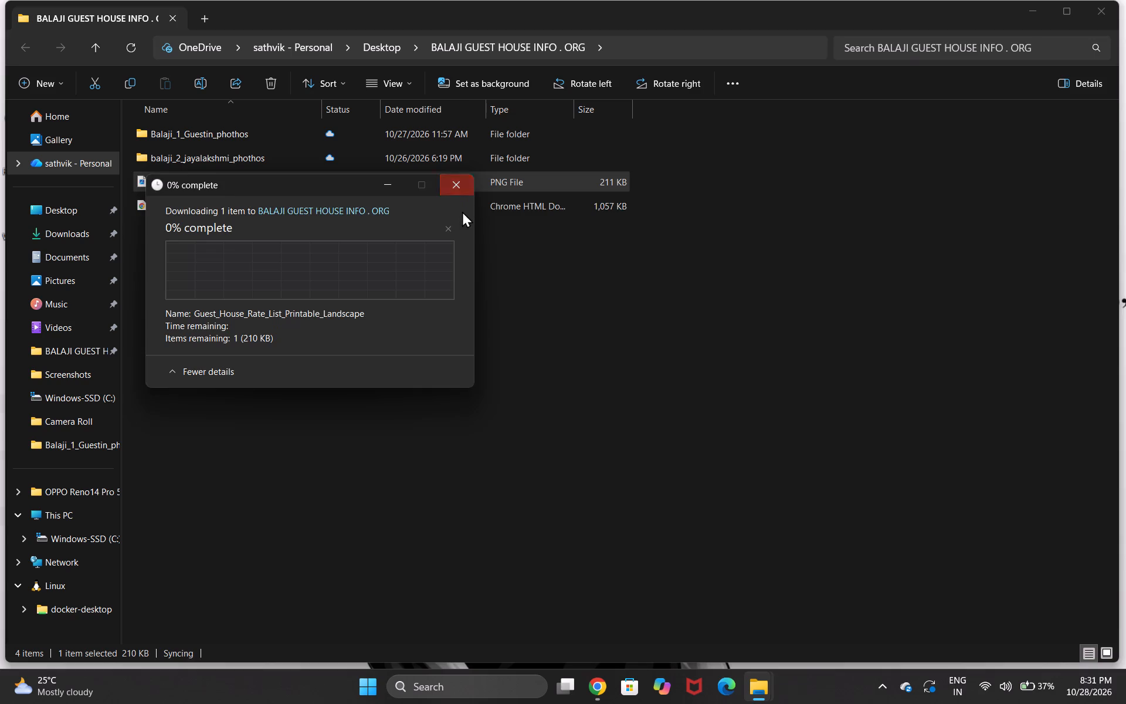
double_click(433, 182)
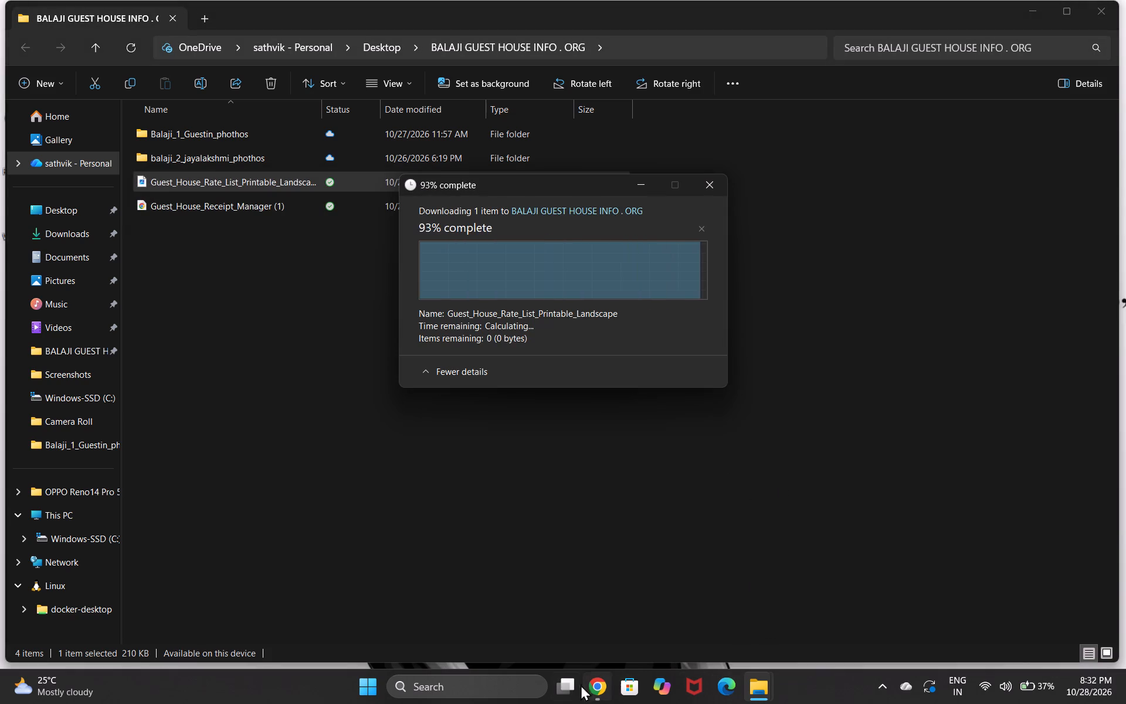
left_click(1123, 0)
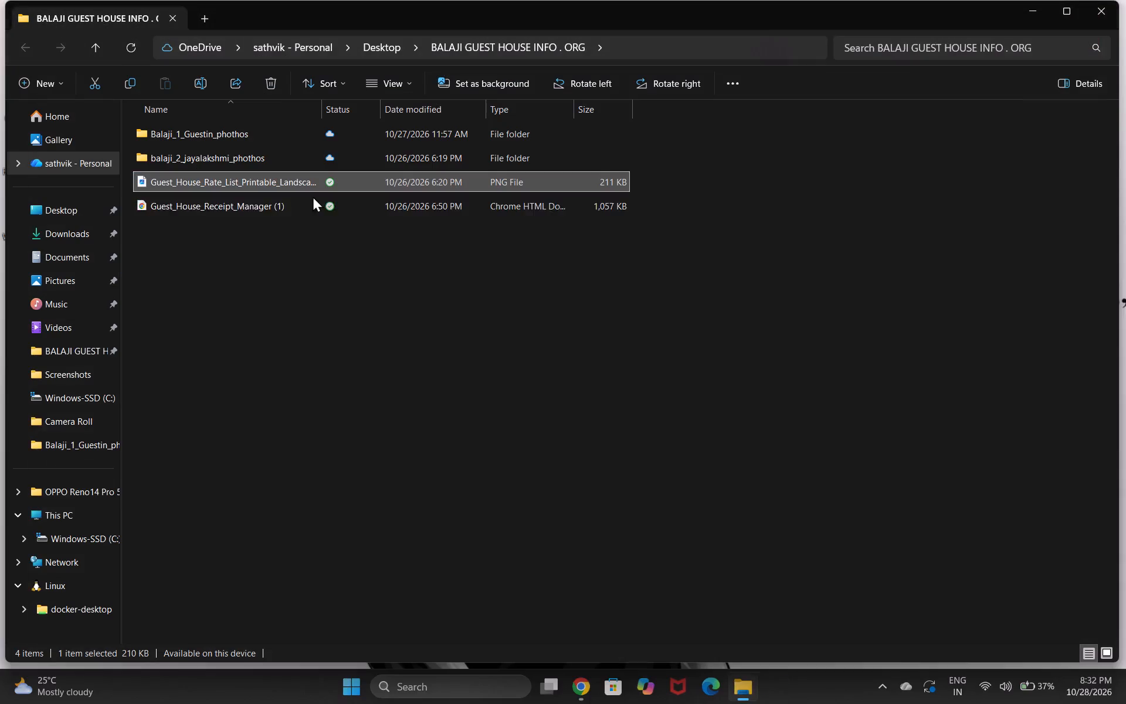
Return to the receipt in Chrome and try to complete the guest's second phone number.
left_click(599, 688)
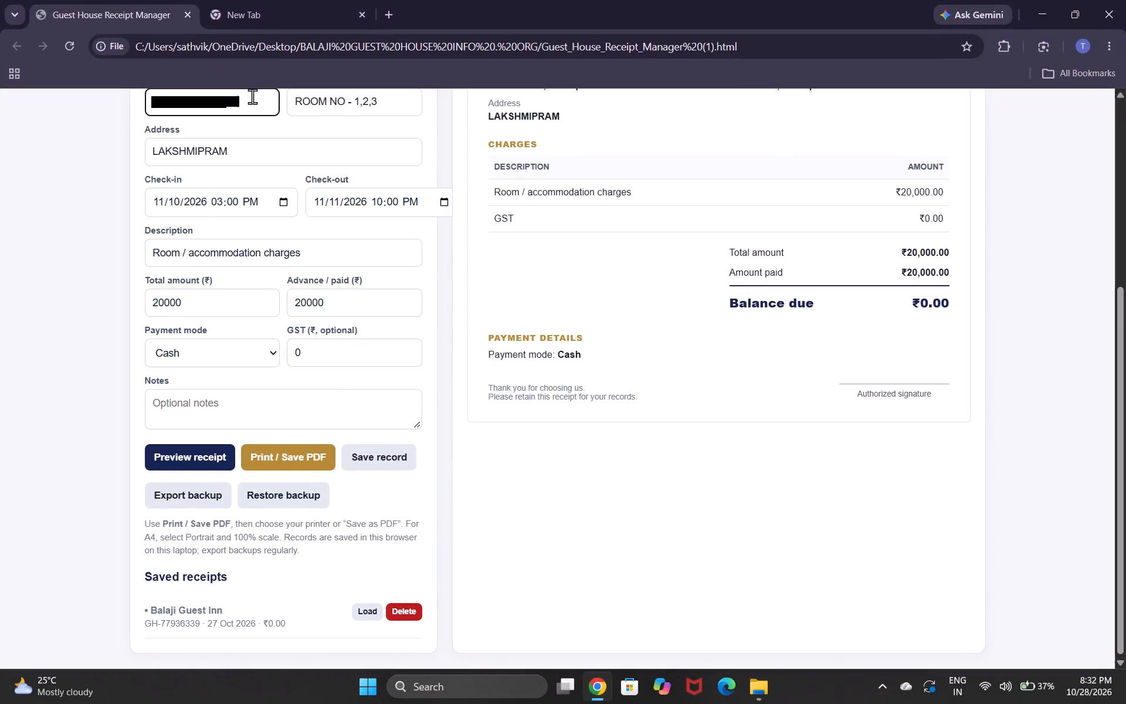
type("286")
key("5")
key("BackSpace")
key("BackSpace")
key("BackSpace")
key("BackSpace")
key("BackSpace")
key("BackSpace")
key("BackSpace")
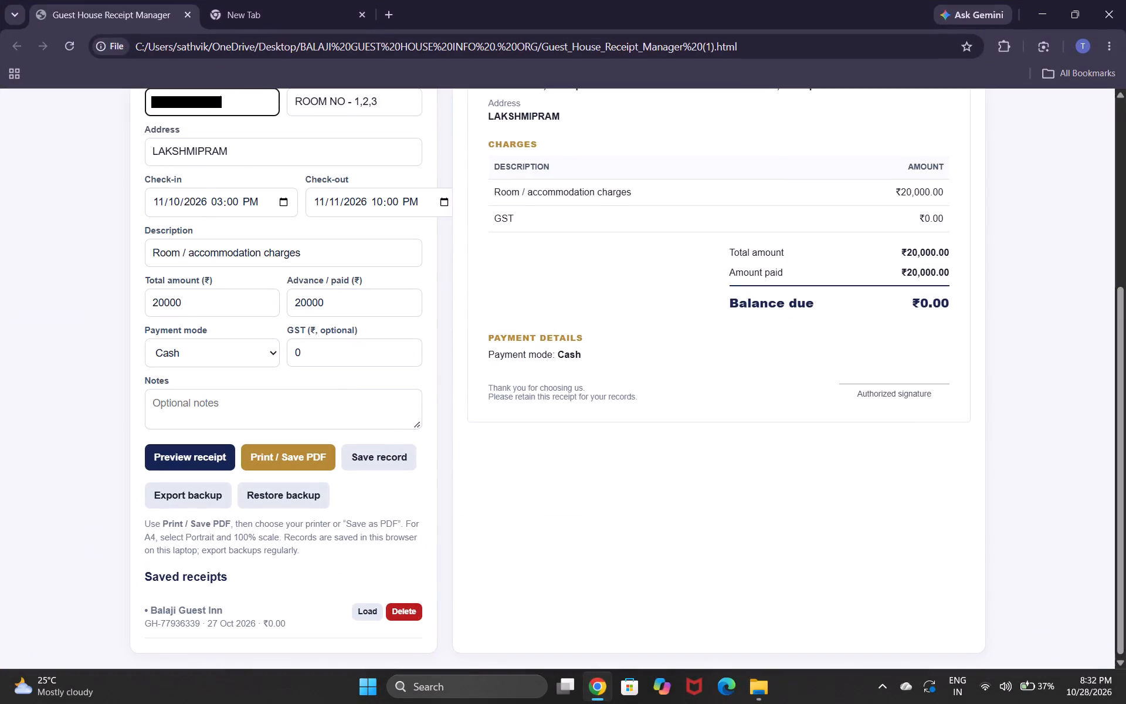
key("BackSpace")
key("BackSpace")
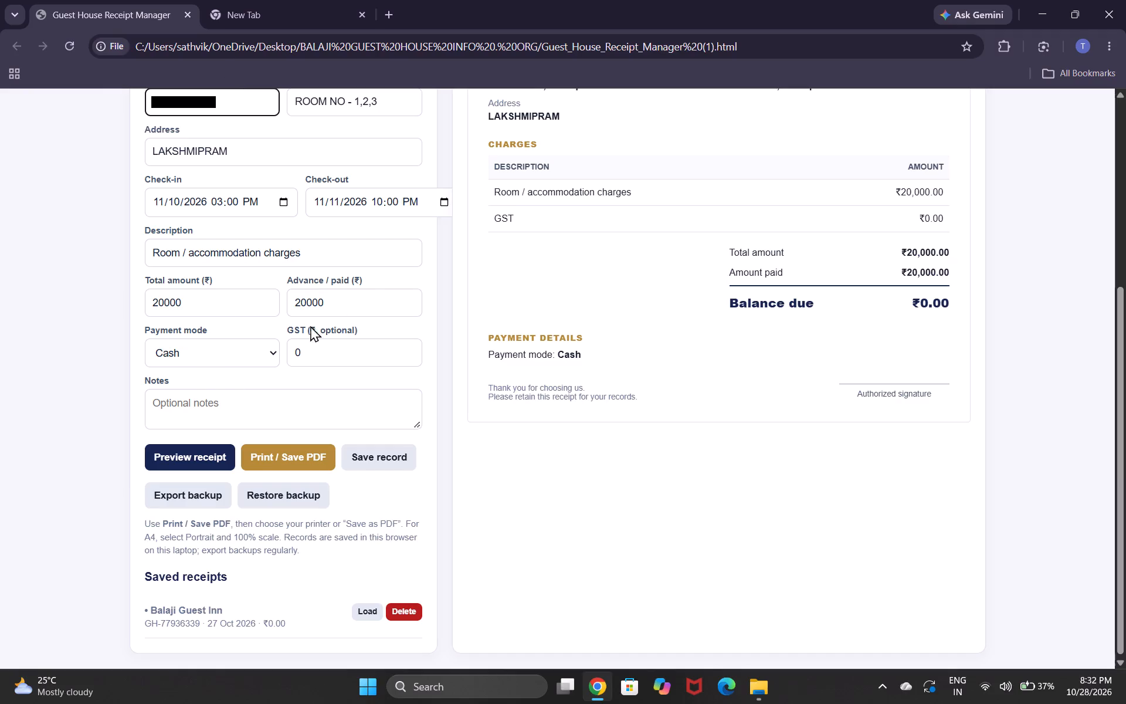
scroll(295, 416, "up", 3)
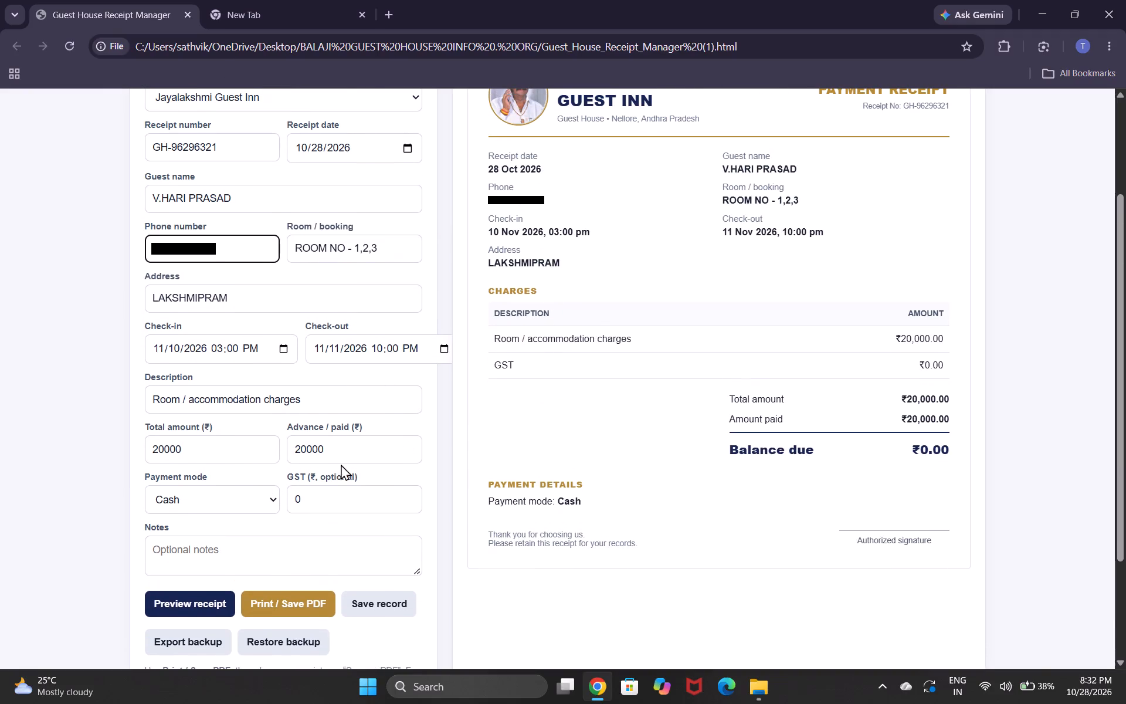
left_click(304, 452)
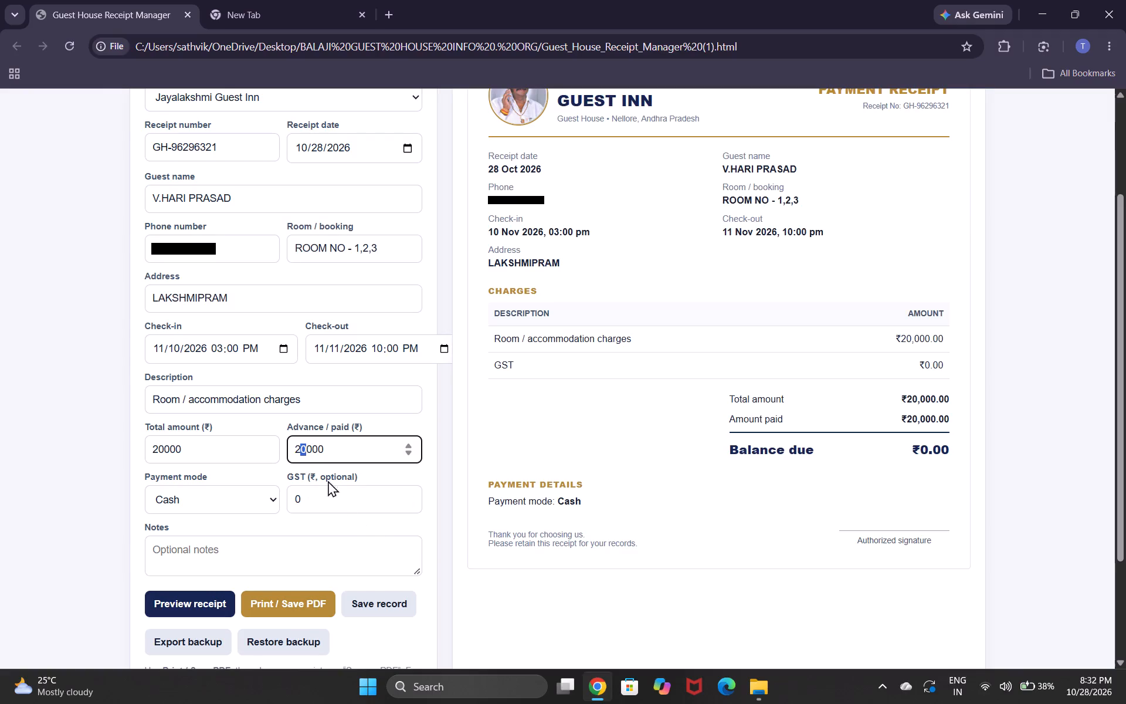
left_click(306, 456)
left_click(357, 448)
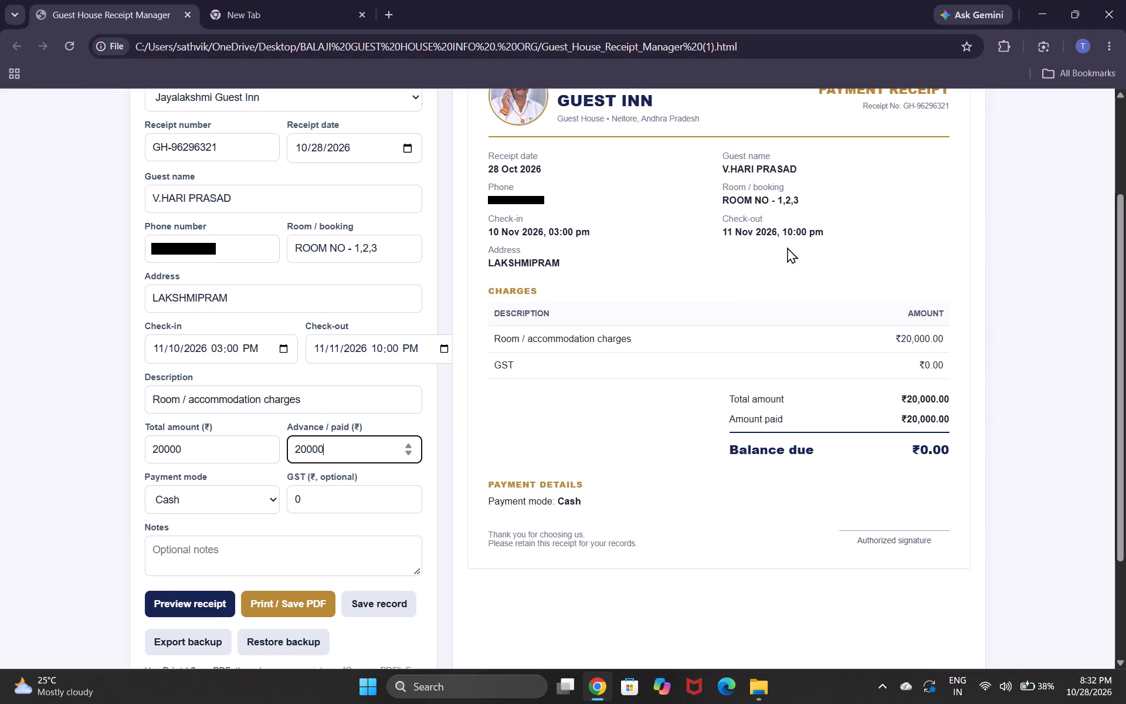
Print the completed Jayalakshmi Guest Inn payment receipt on the HPFB1247 (HP Smart Tank) printer.
scroll(788, 245, "up", 1)
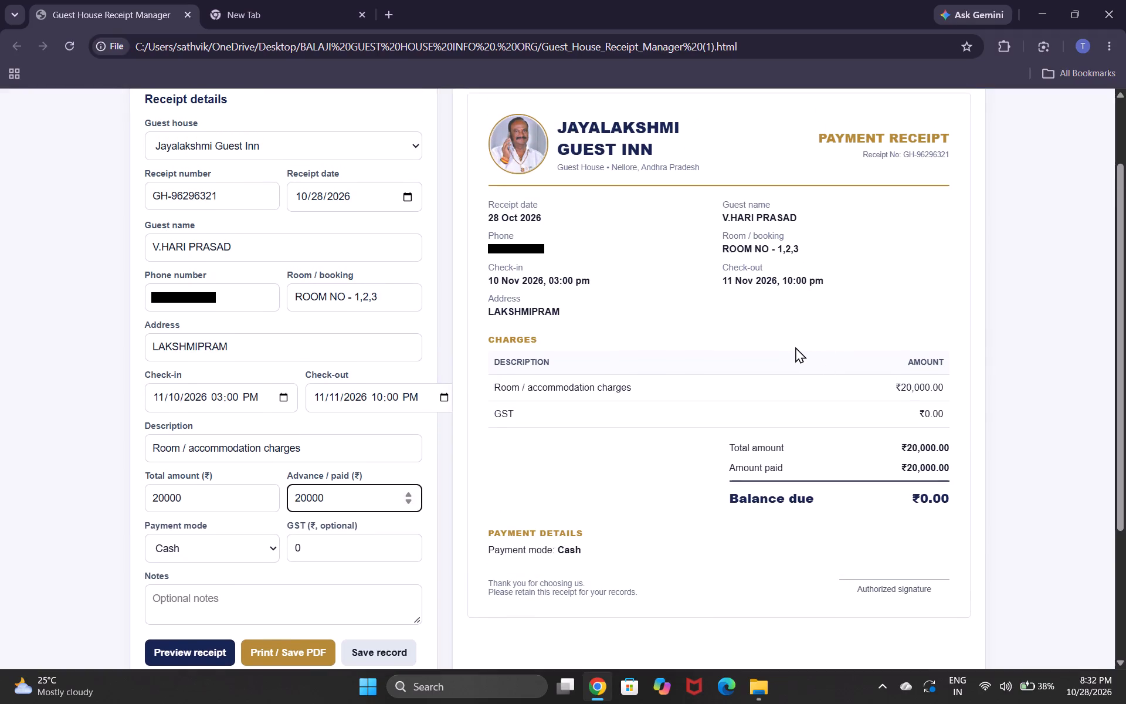
scroll(334, 484, "down", 5)
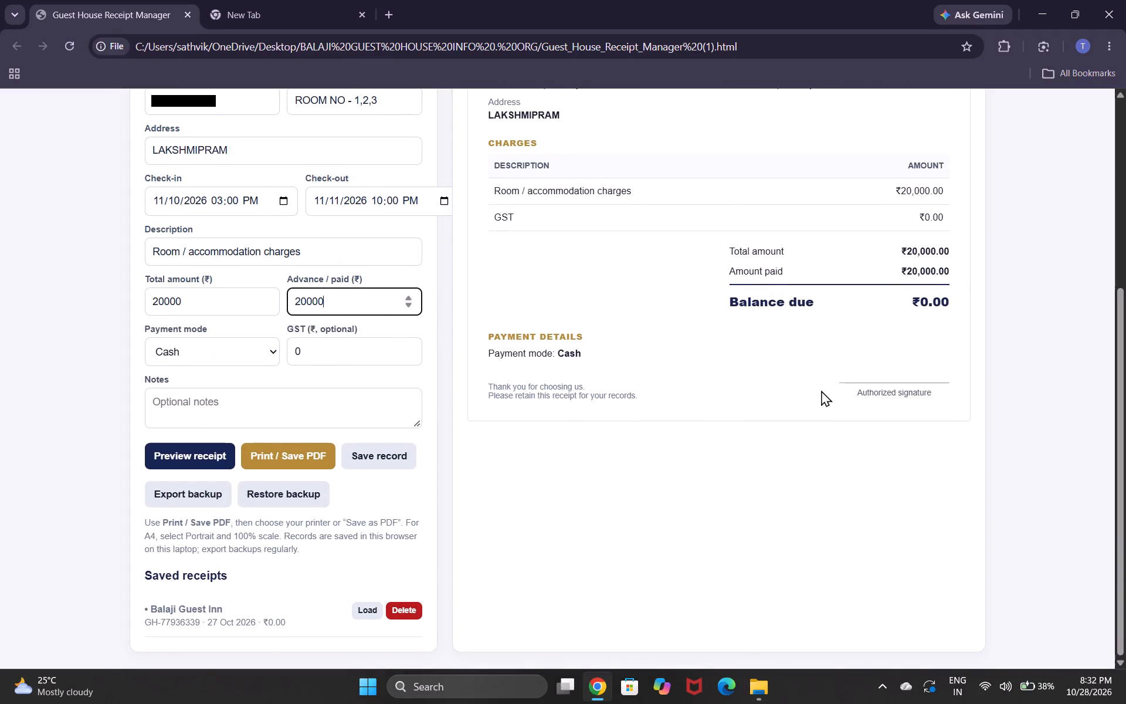
left_click(283, 463)
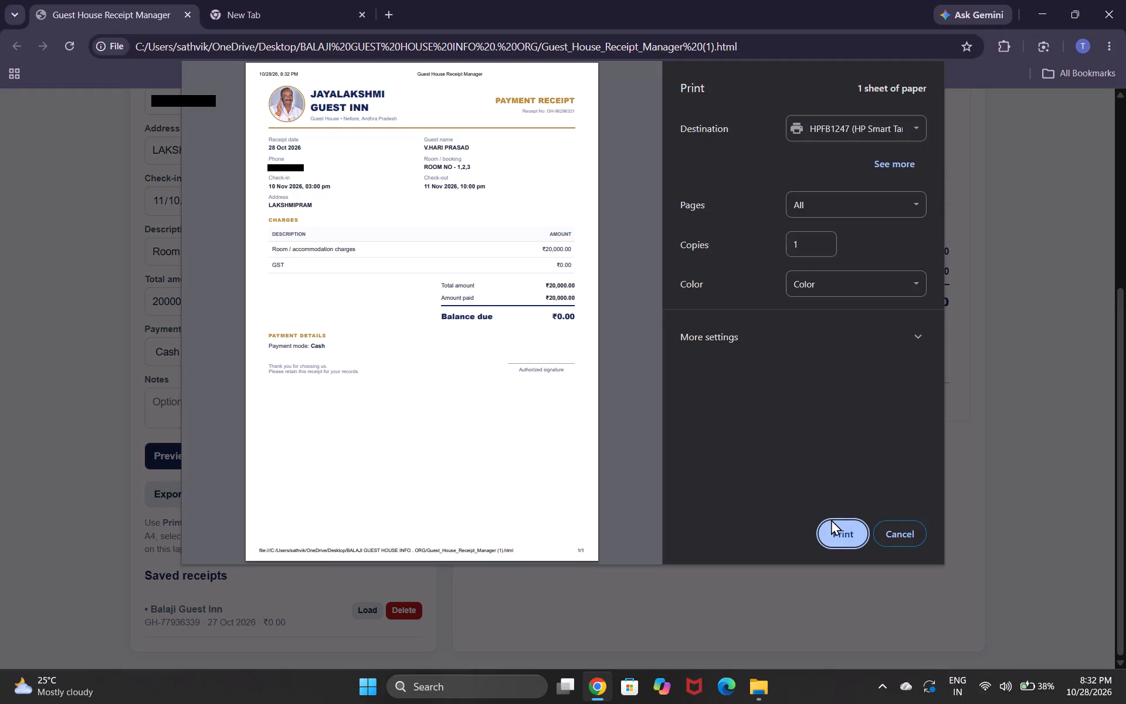
left_click(833, 526)
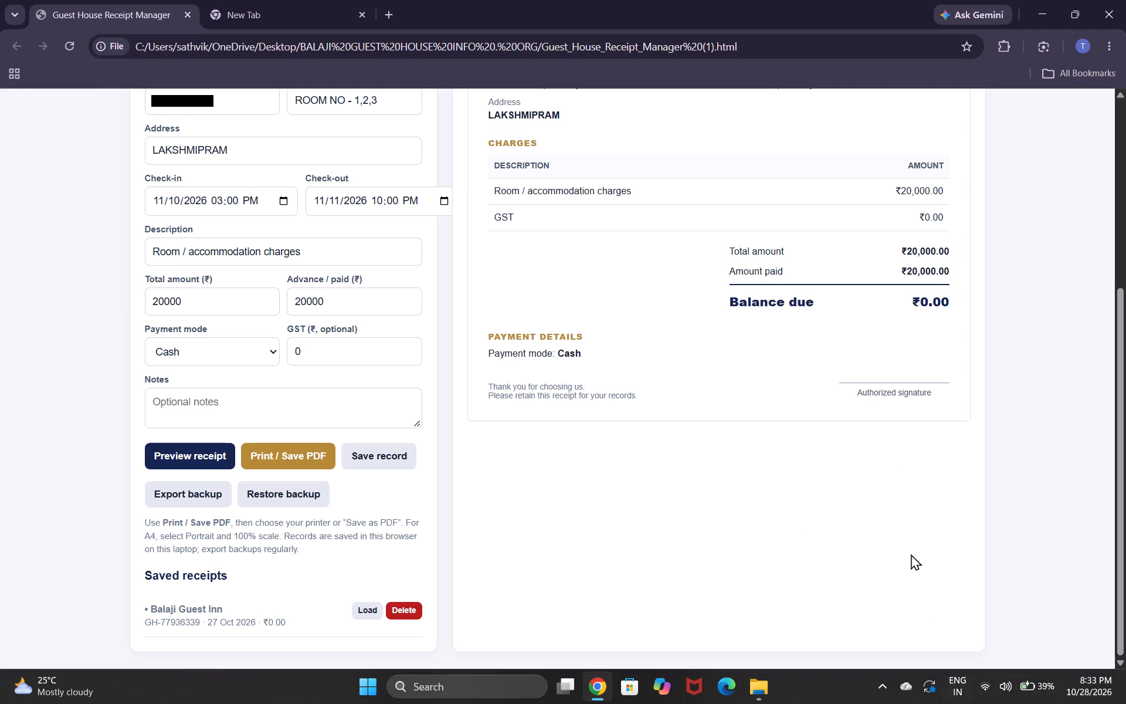
Check the receipt's job in the HP printer's Print Queue and return to the receipt in Chrome.
left_click(879, 692)
double_click(843, 615)
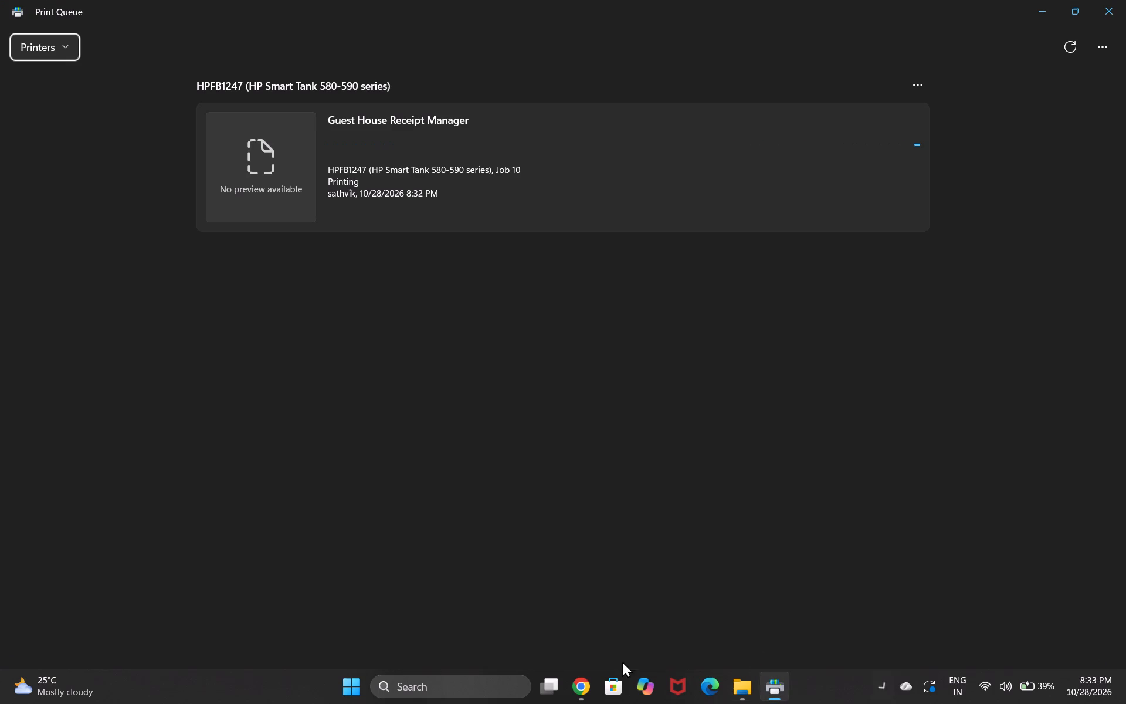
left_click(588, 685)
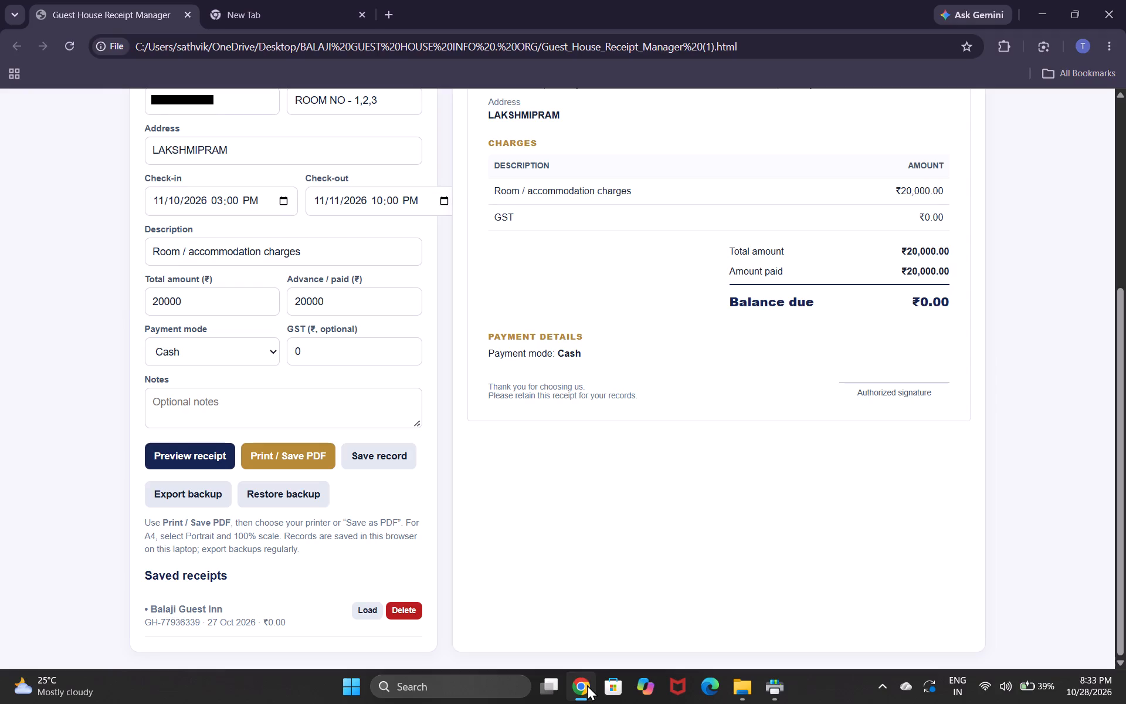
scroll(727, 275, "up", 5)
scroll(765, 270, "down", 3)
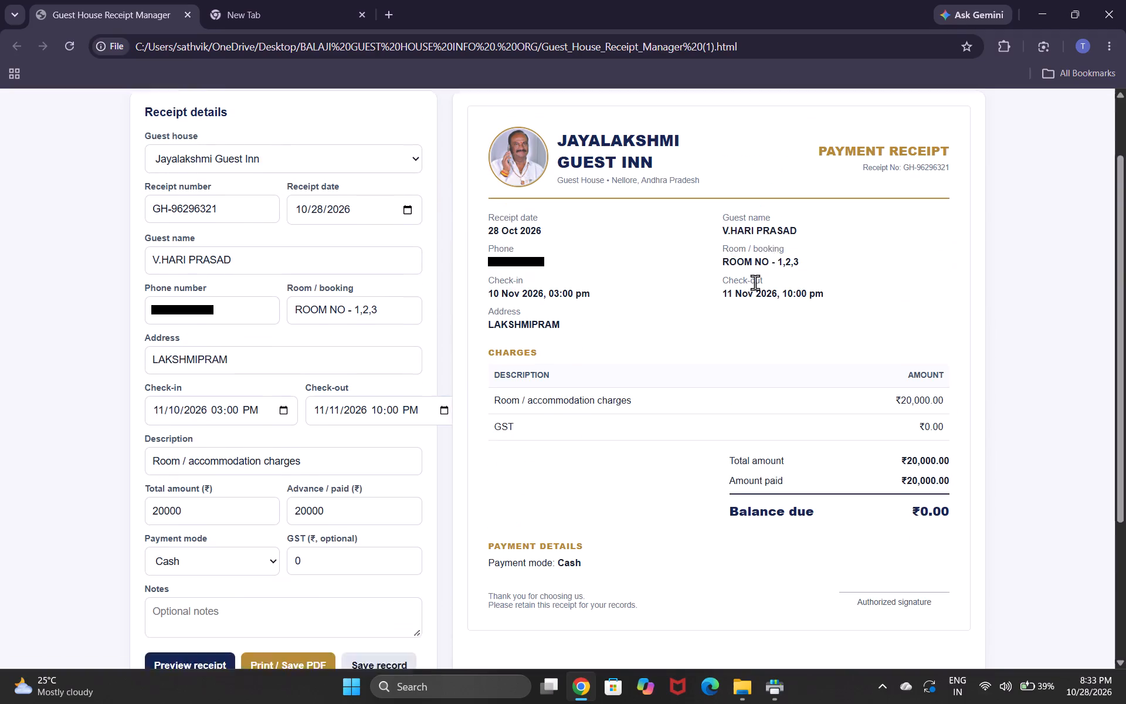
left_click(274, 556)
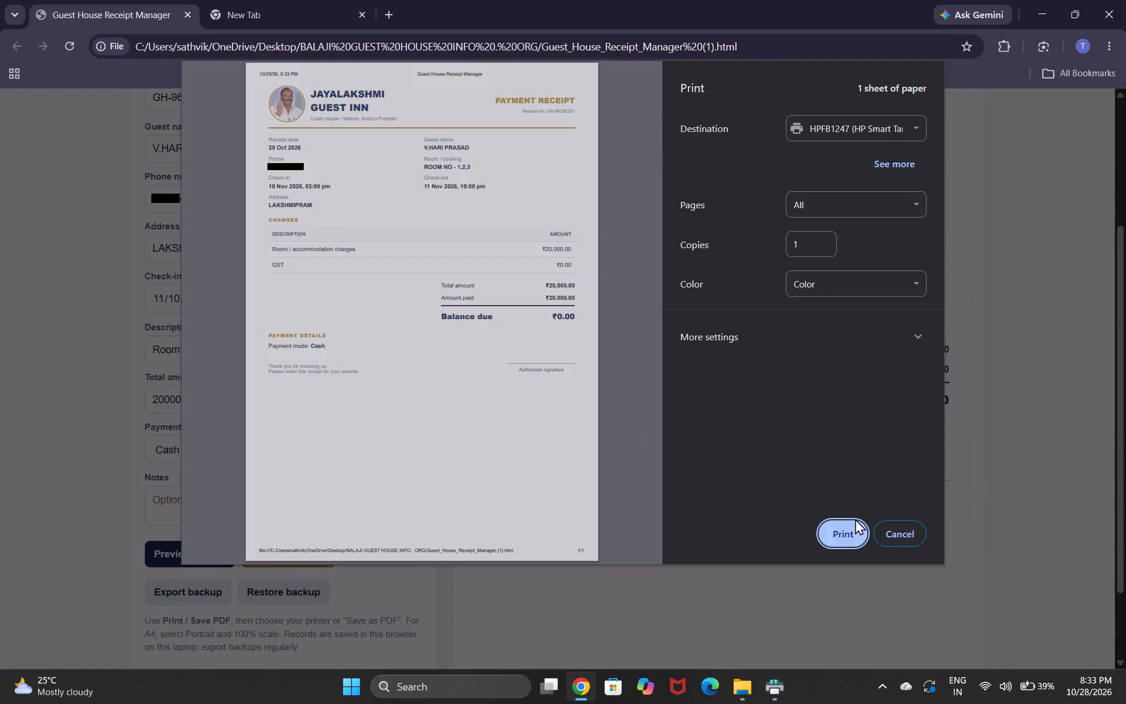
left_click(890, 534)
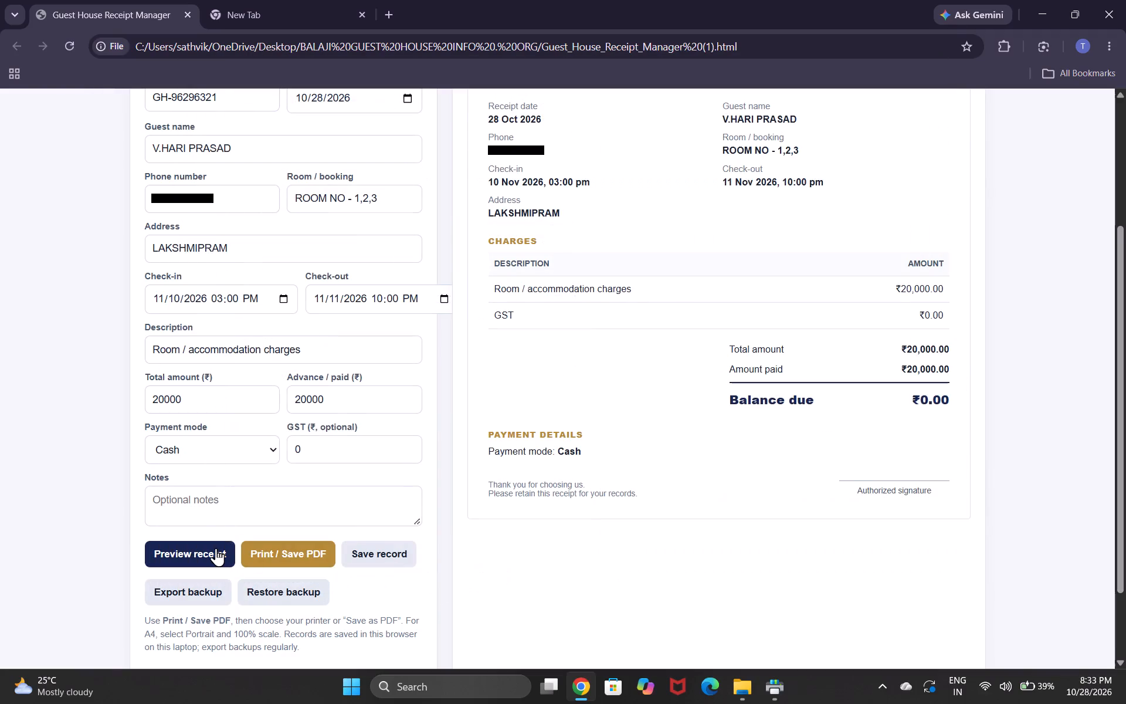
Look over the receipt details and generate the receipt preview.
scroll(829, 311, "up", 4)
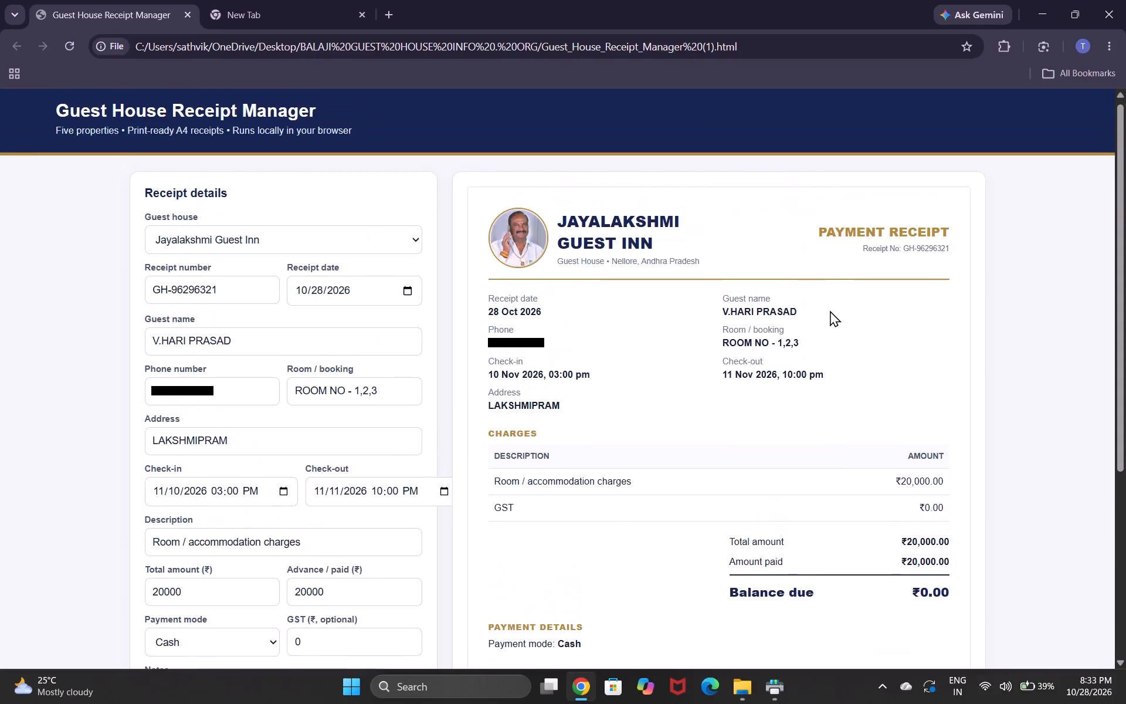
scroll(463, 371, "down", 3)
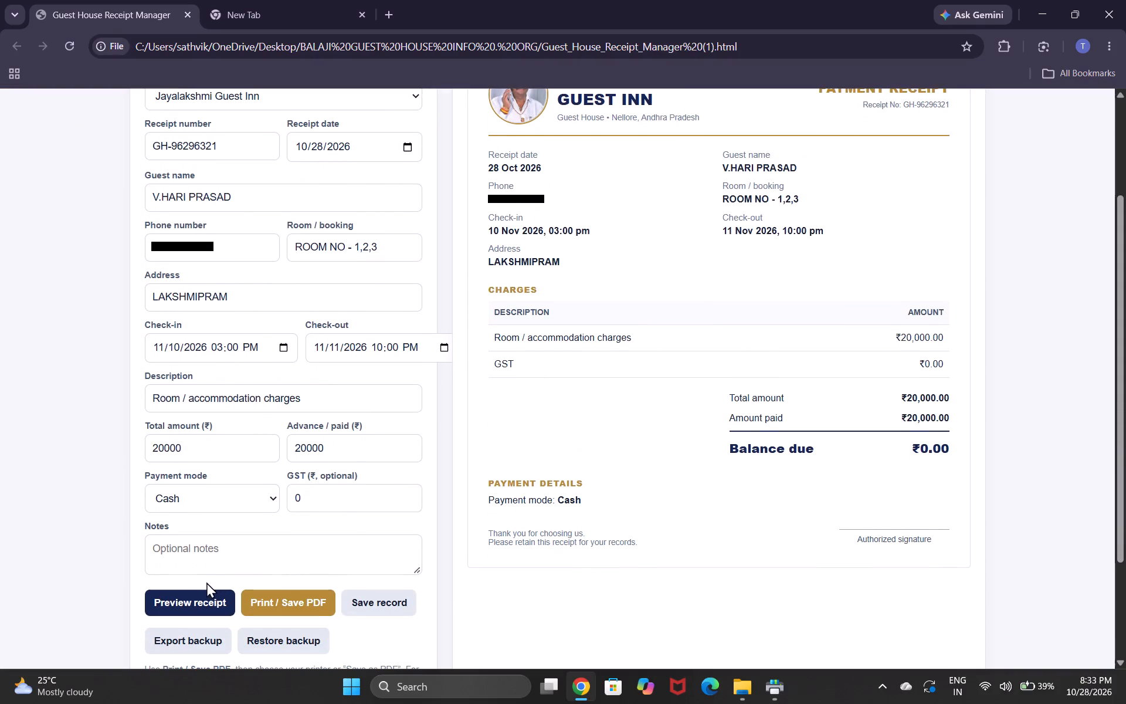
left_click(205, 601)
Take a screen snip of the whole Jayalakshmi Guest Inn payment receipt, from its header down to the authorized signature.
scroll(593, 373, "up", 1)
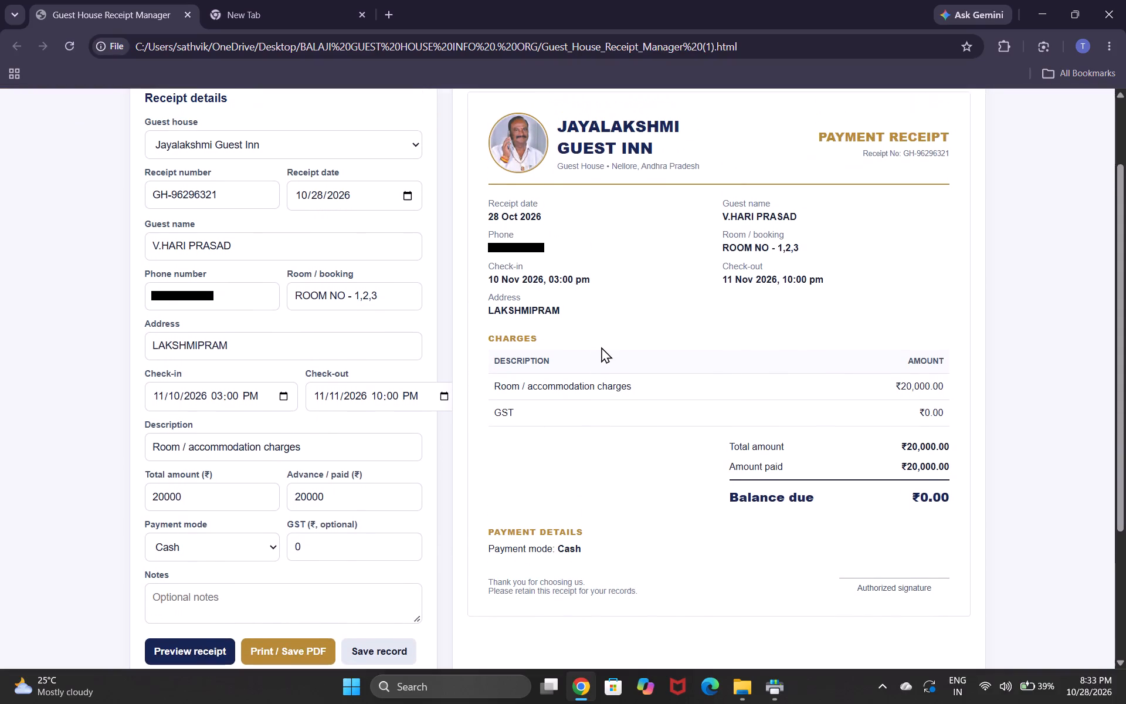
key("shift+super+s")
left_click_drag(466, 90, 1036, 672)
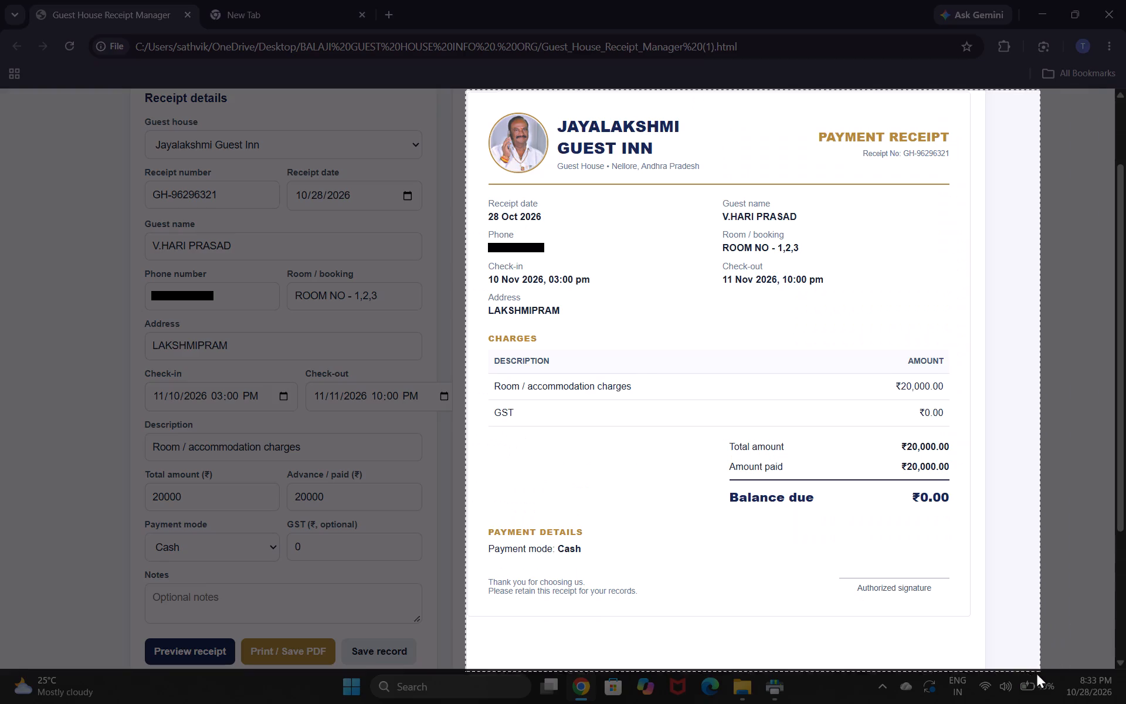
left_click_drag(1036, 672, 983, 632)
Switch to the BALAJI GUEST HOUSE INFO . ORG folder in File Explorer.
scroll(611, 545, "down", 4)
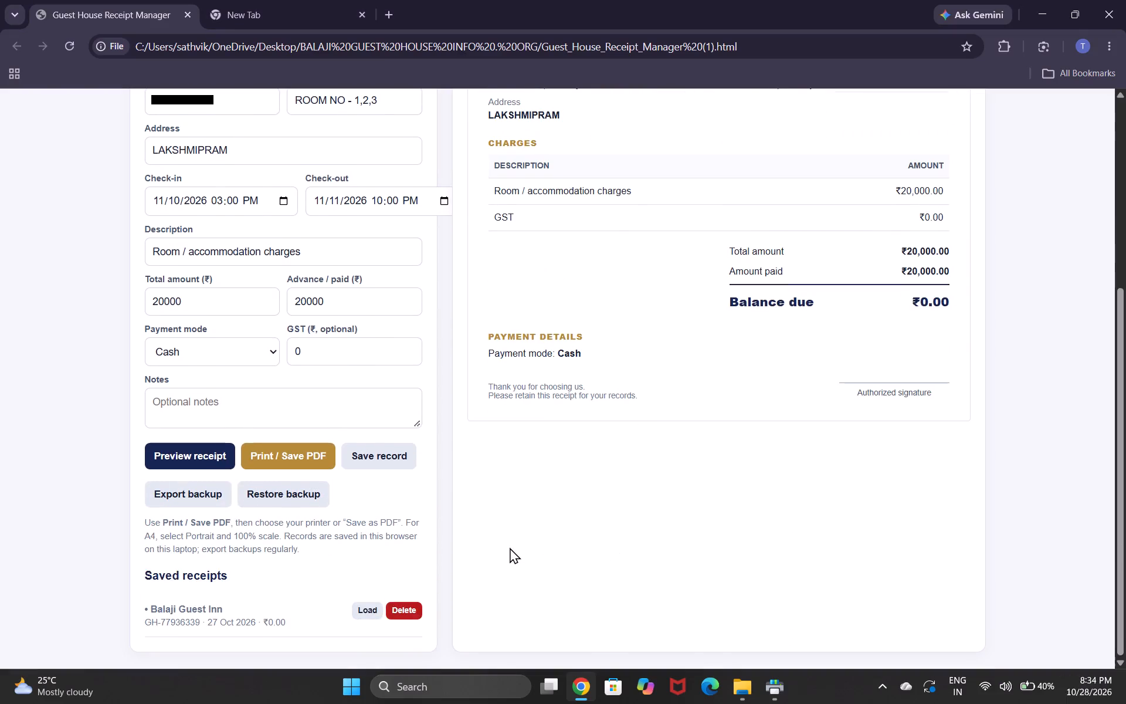
key("alt+Tab")
key("alt+Tab")
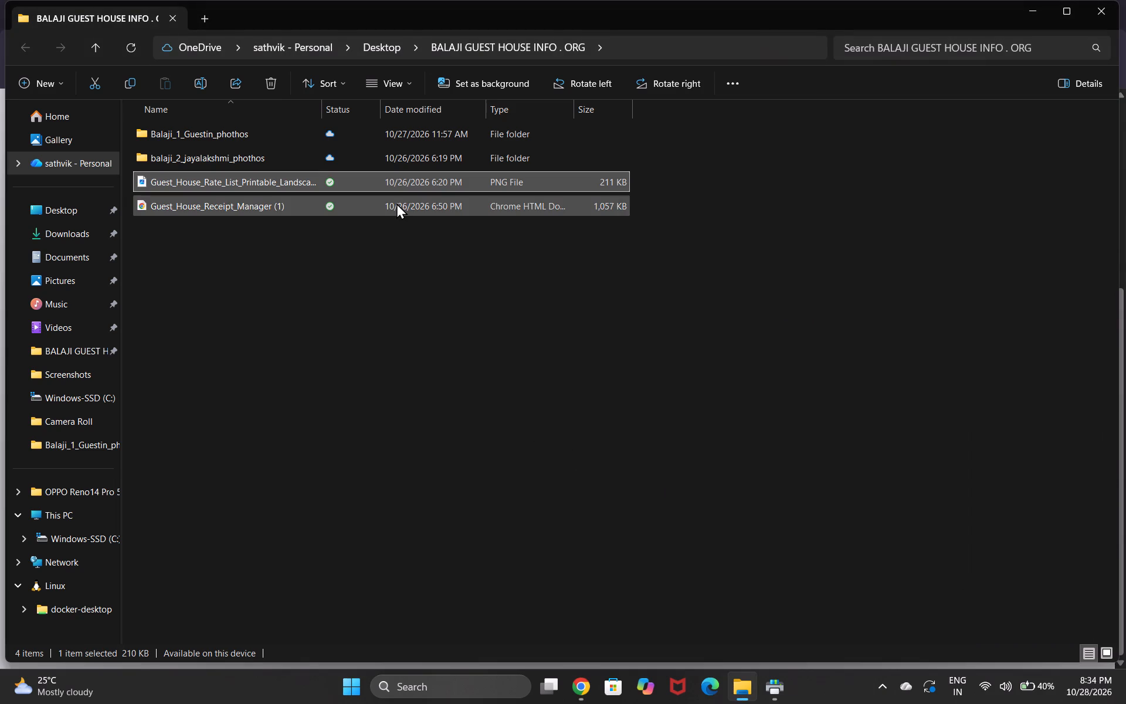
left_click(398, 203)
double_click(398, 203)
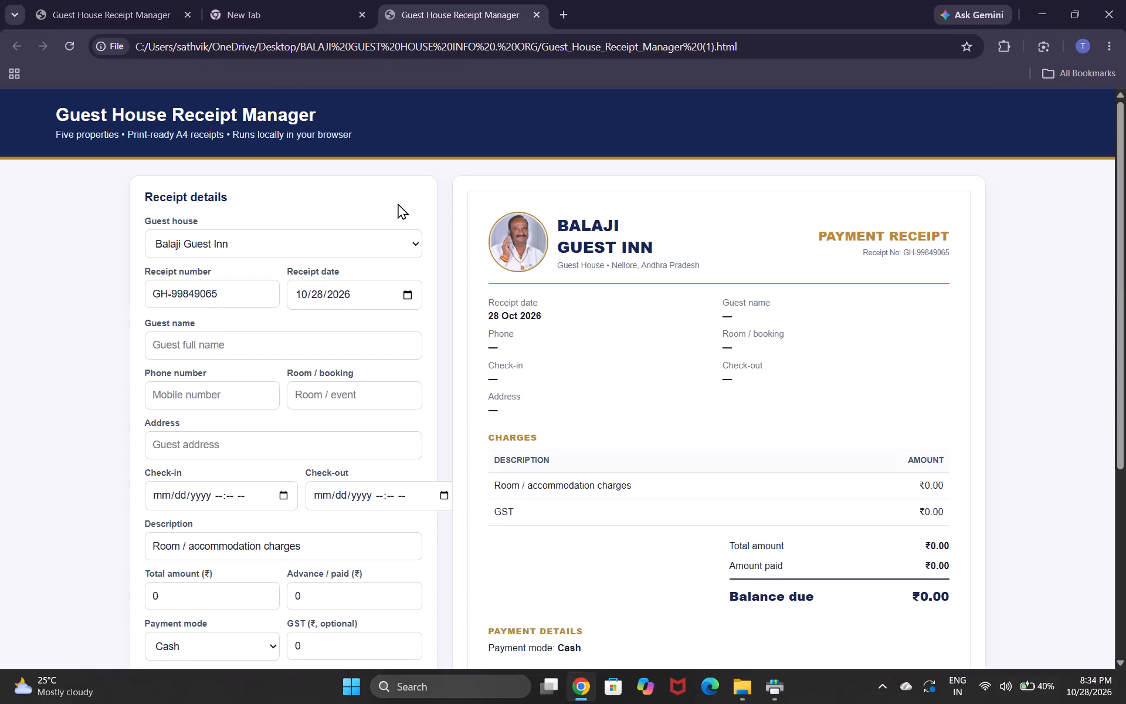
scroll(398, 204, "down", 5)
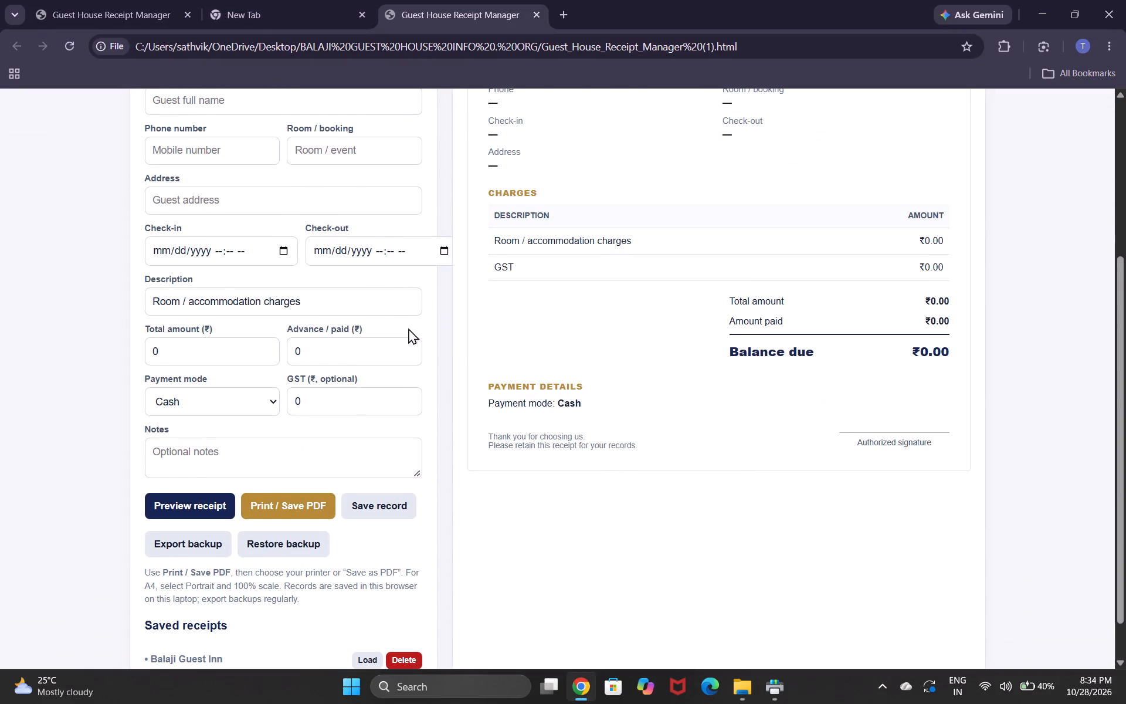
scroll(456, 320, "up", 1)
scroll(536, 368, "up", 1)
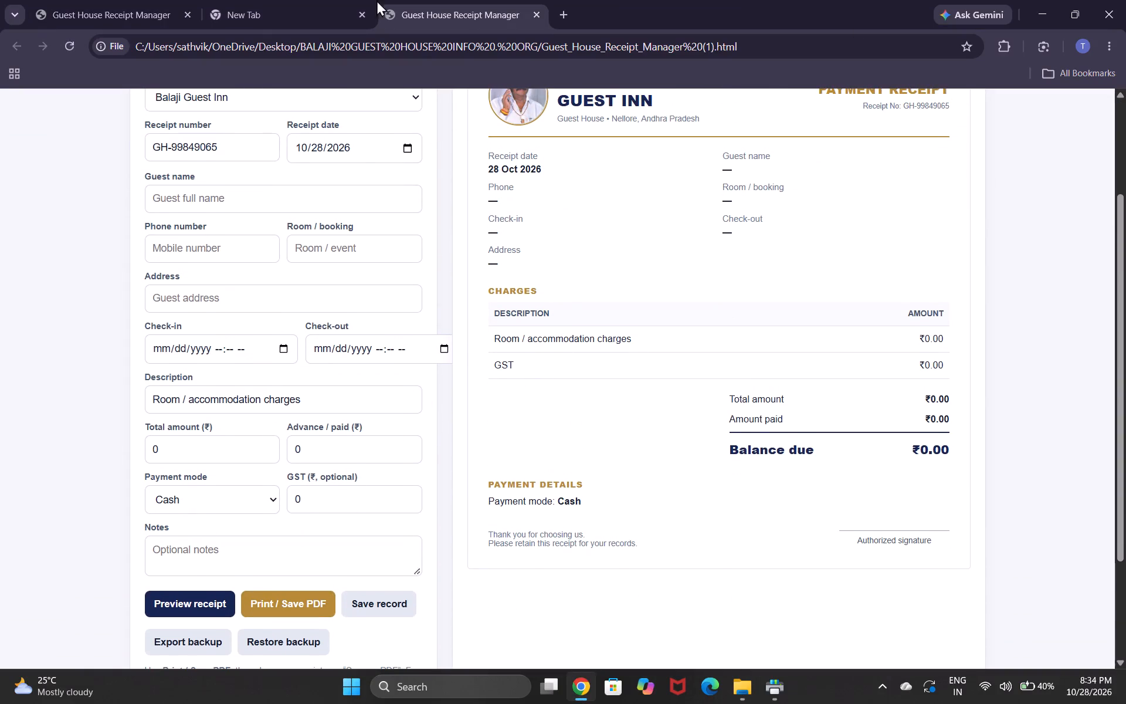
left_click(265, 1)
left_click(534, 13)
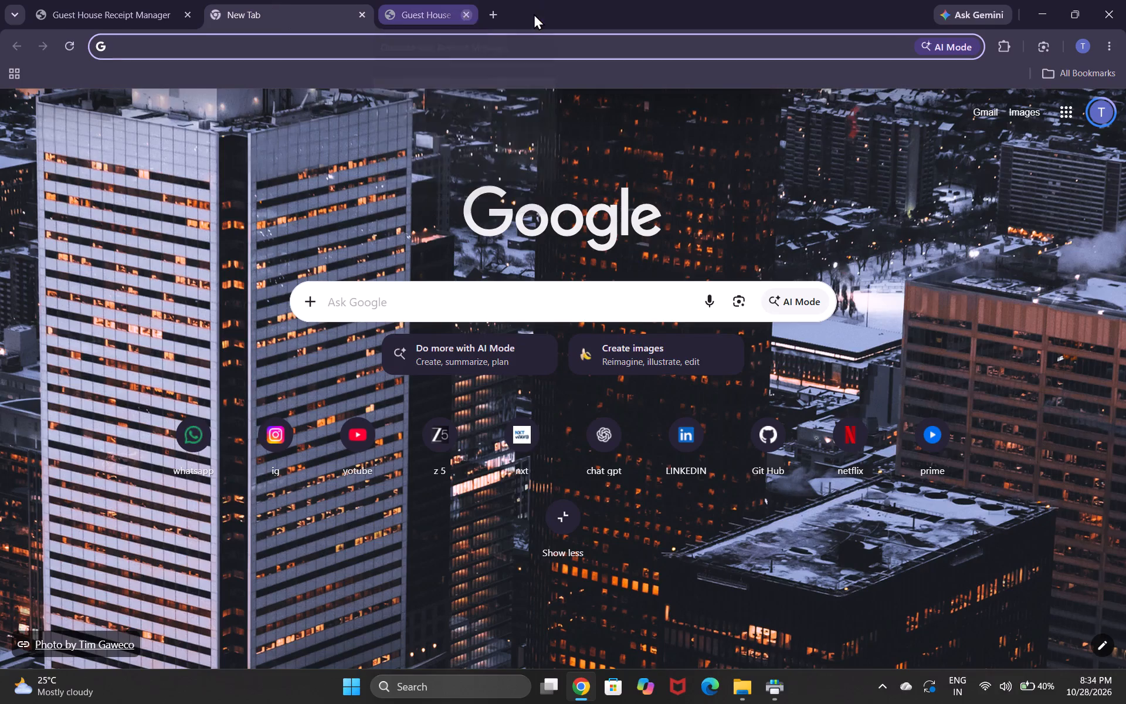
Return to the filled-in guest receipt in the Guest House Receipt Manager and copy the guest's phone number.
left_click(131, 0)
scroll(356, 297, "up", 2)
triple_click(230, 203)
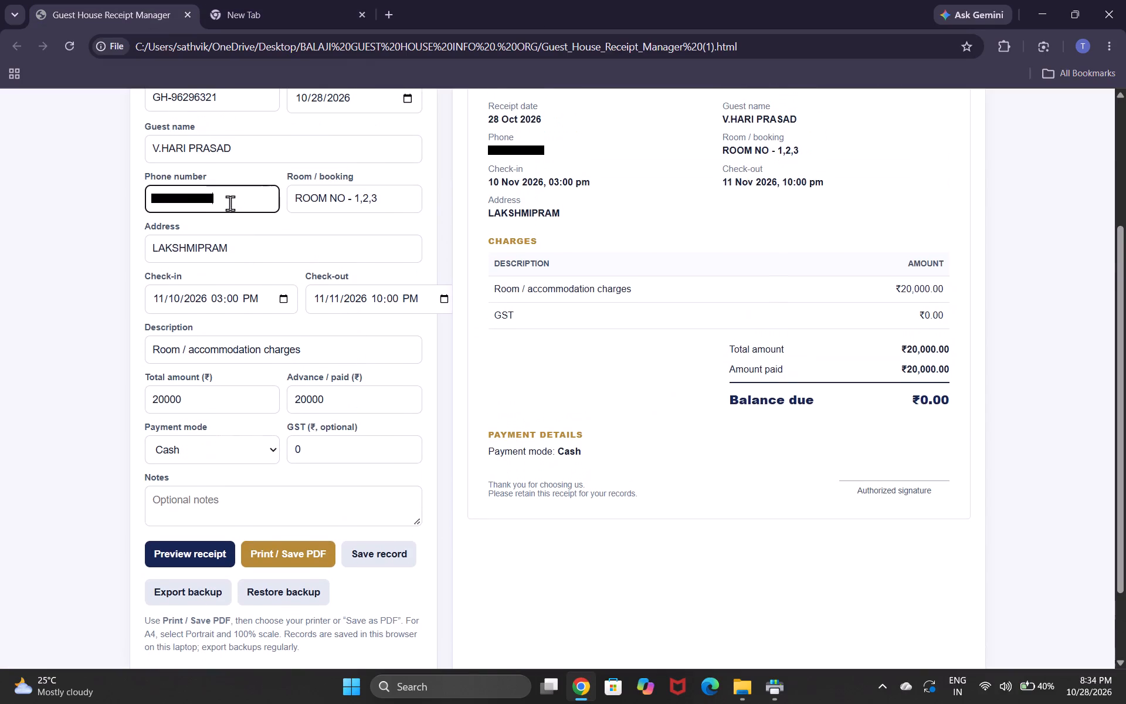
key("ctrl+c")
Leave the receipt and search Windows for the WhatsApp app to open it.
key("alt+Tab")
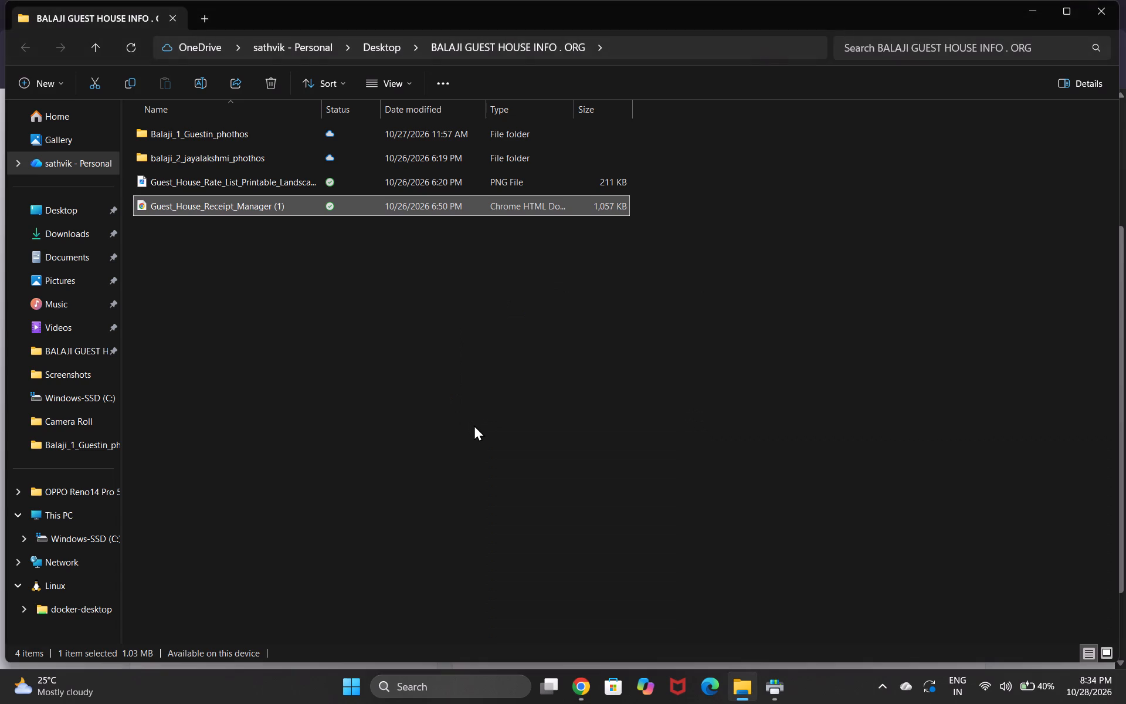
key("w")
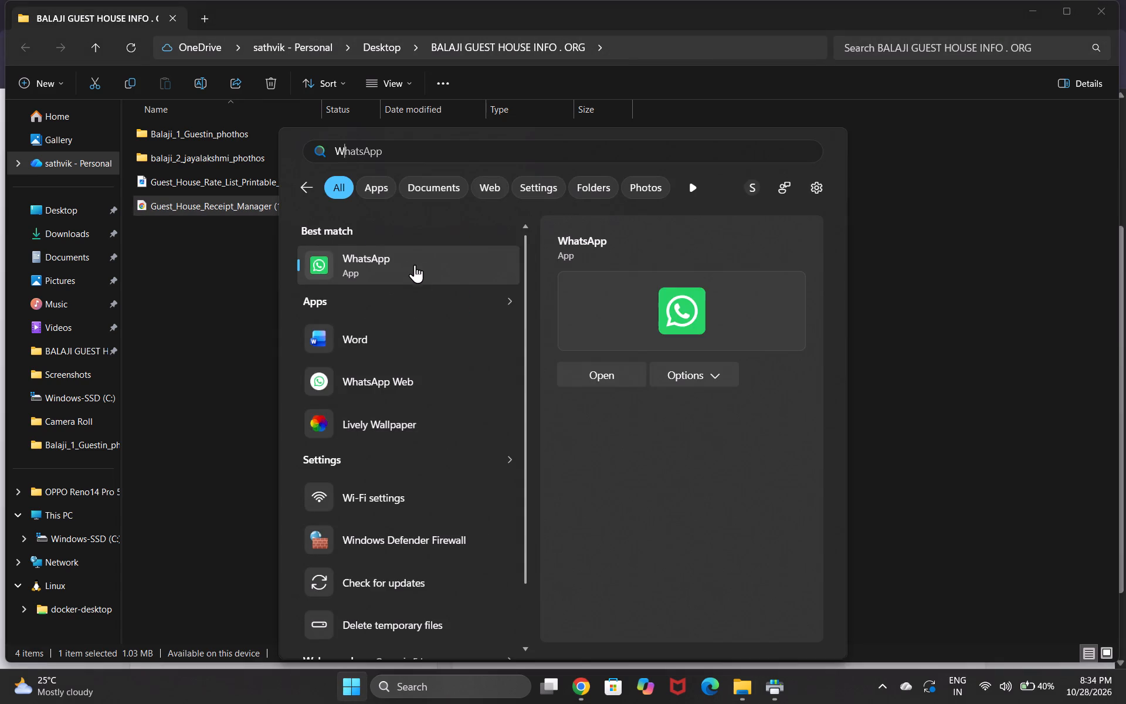
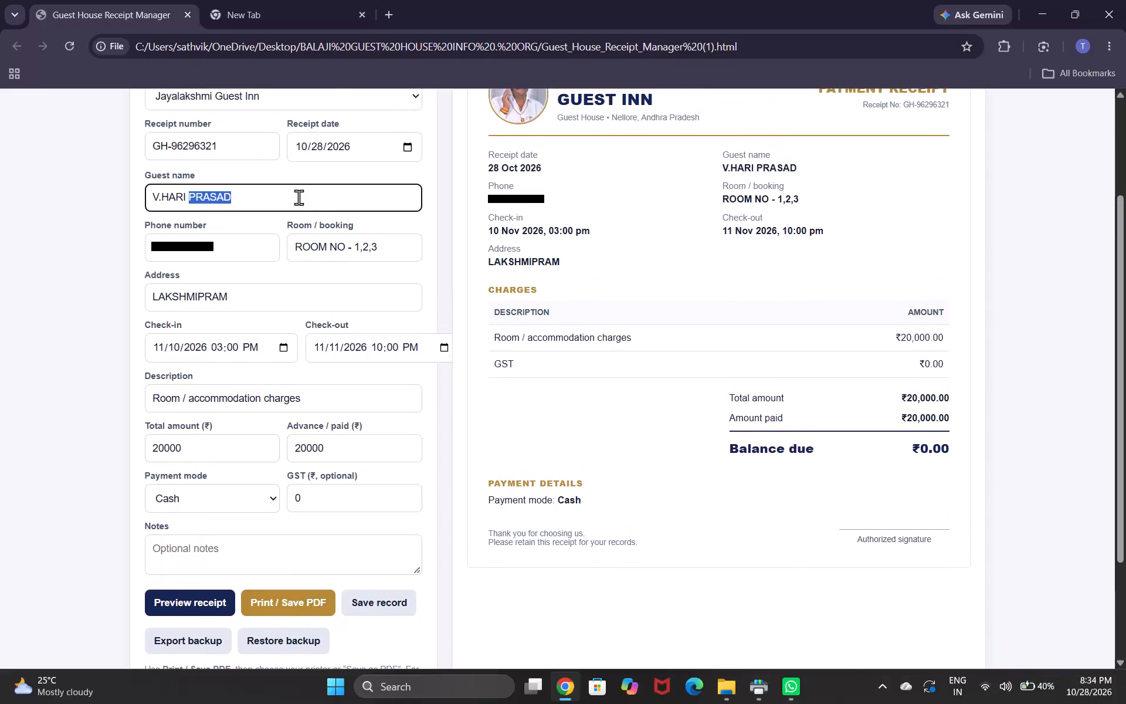
Select the entire guest name in the receipt form's Guest name field.
key("ctrl+a")
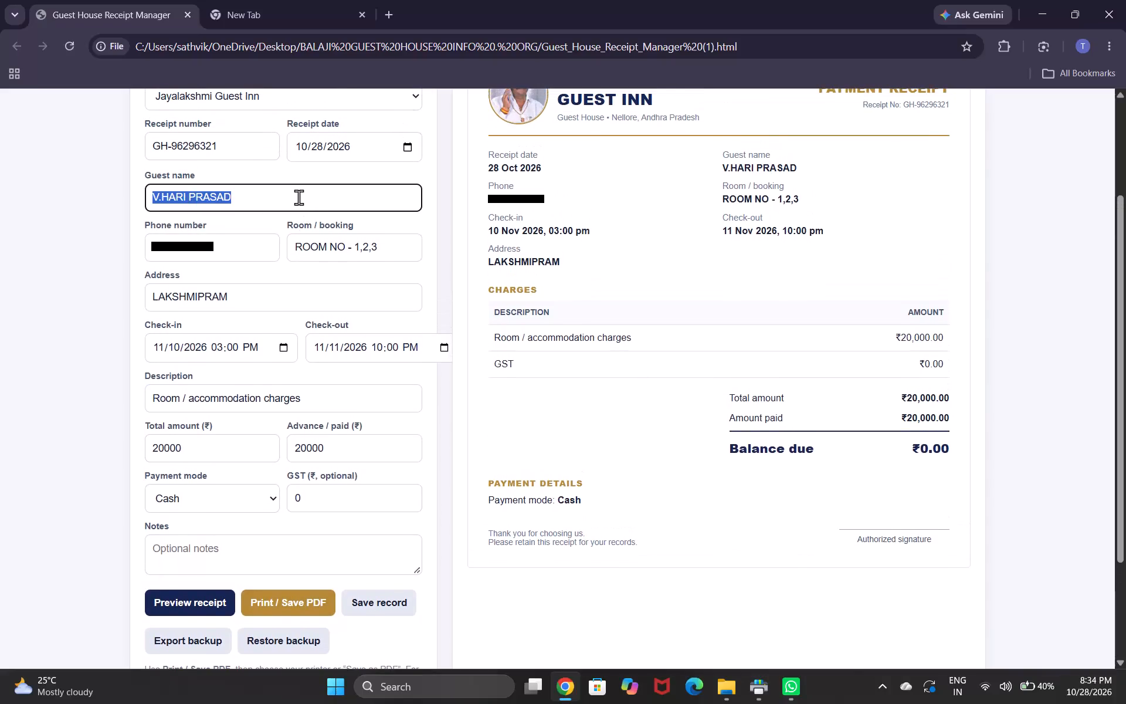
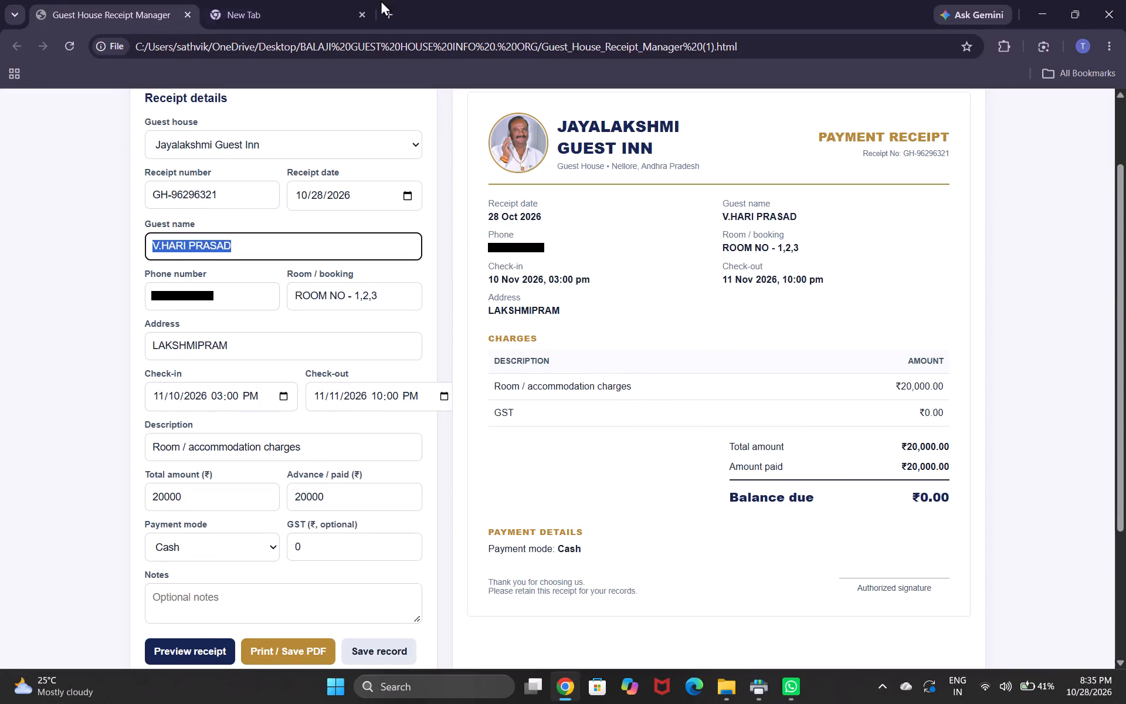
Take another screen snip of the Jayalakshmi Guest Inn payment receipt, from its header down to the authorized signature.
scroll(1125, 199, "up", 1)
scroll(611, 415, "down", 1)
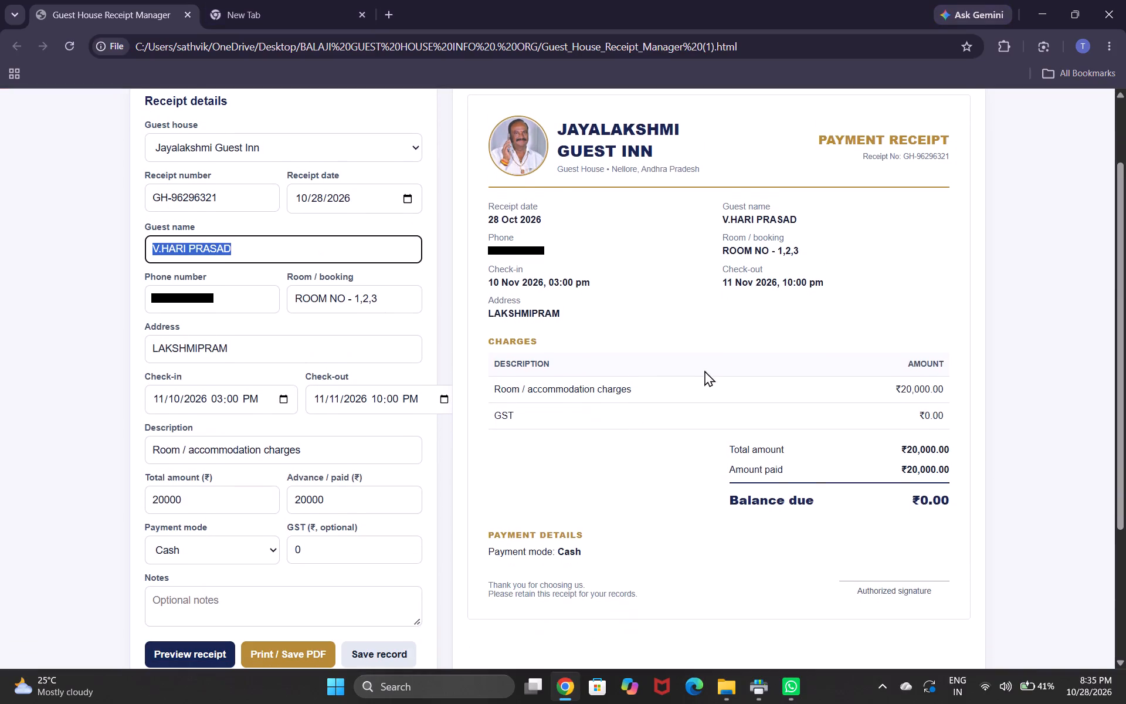
key("shift+super+s")
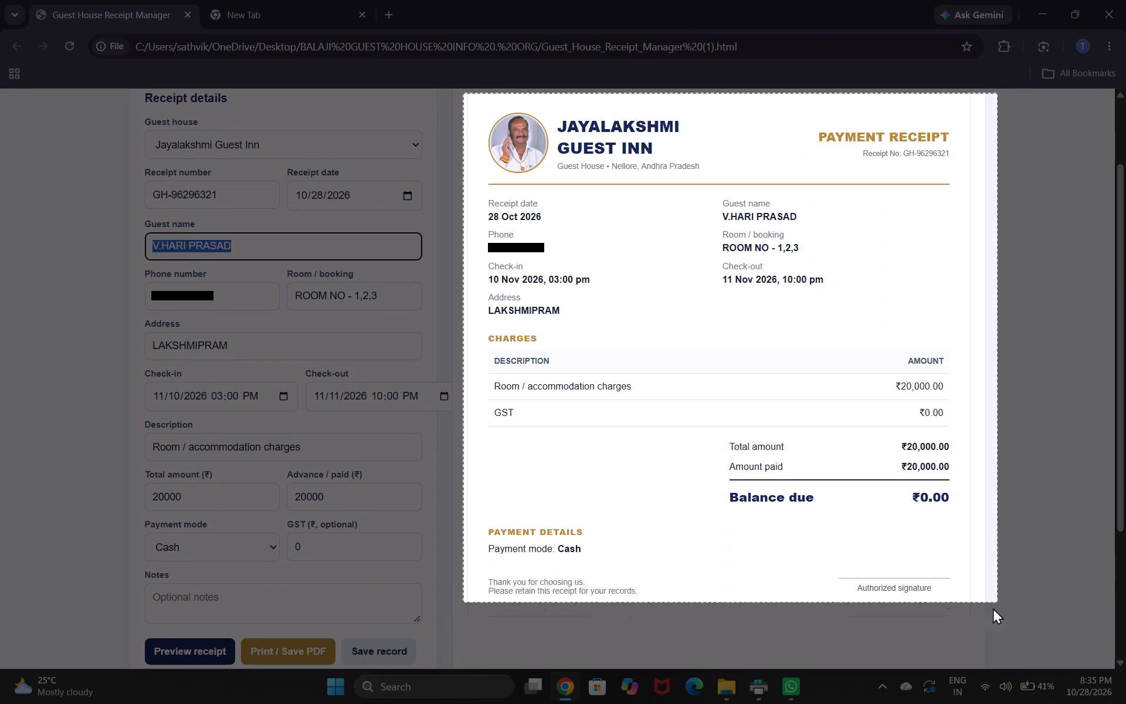
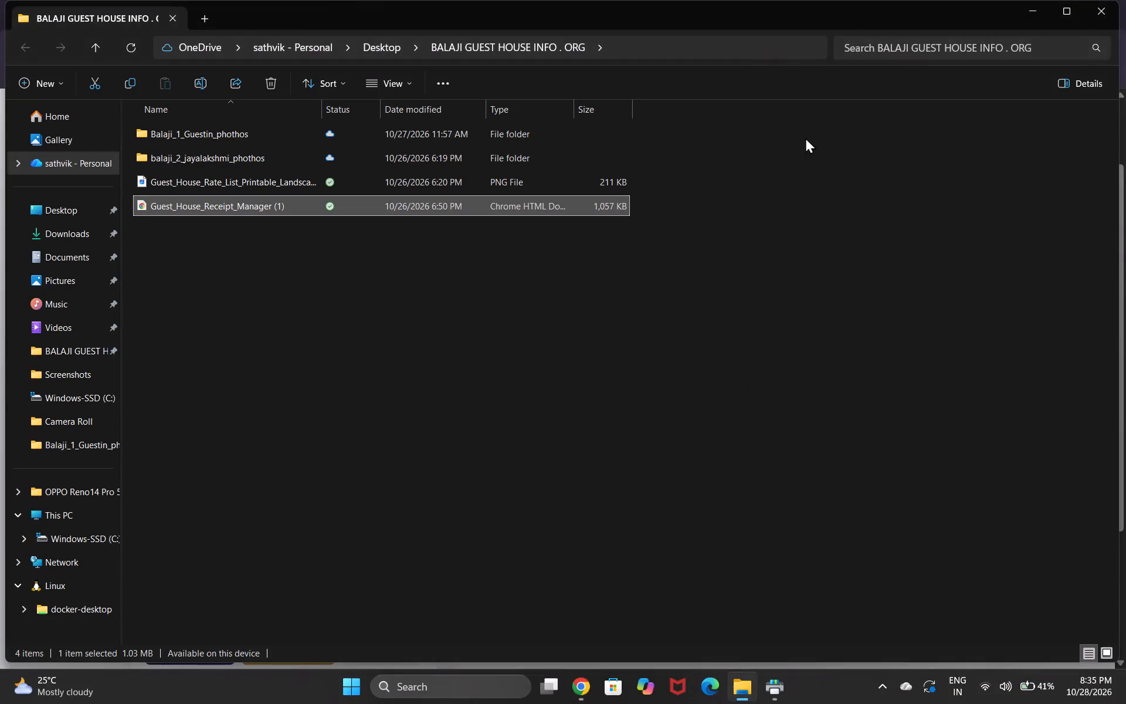
Close the BALAJI GUEST HOUSE INFO . ORG folder window.
left_click(1098, 13)
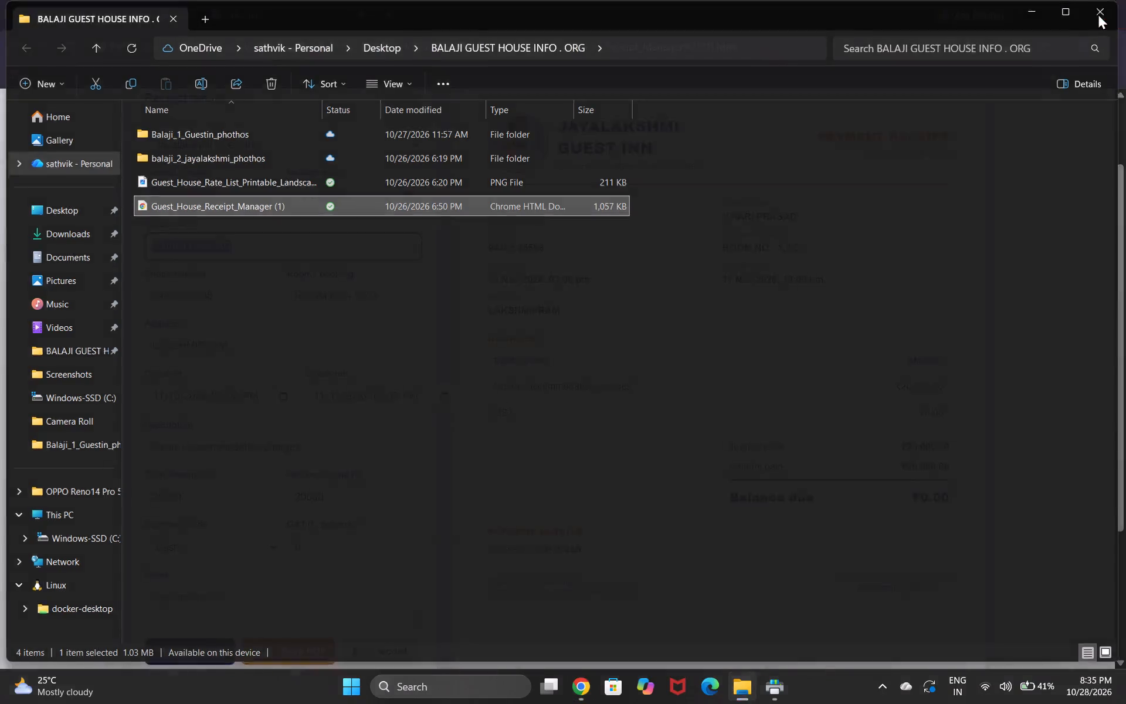
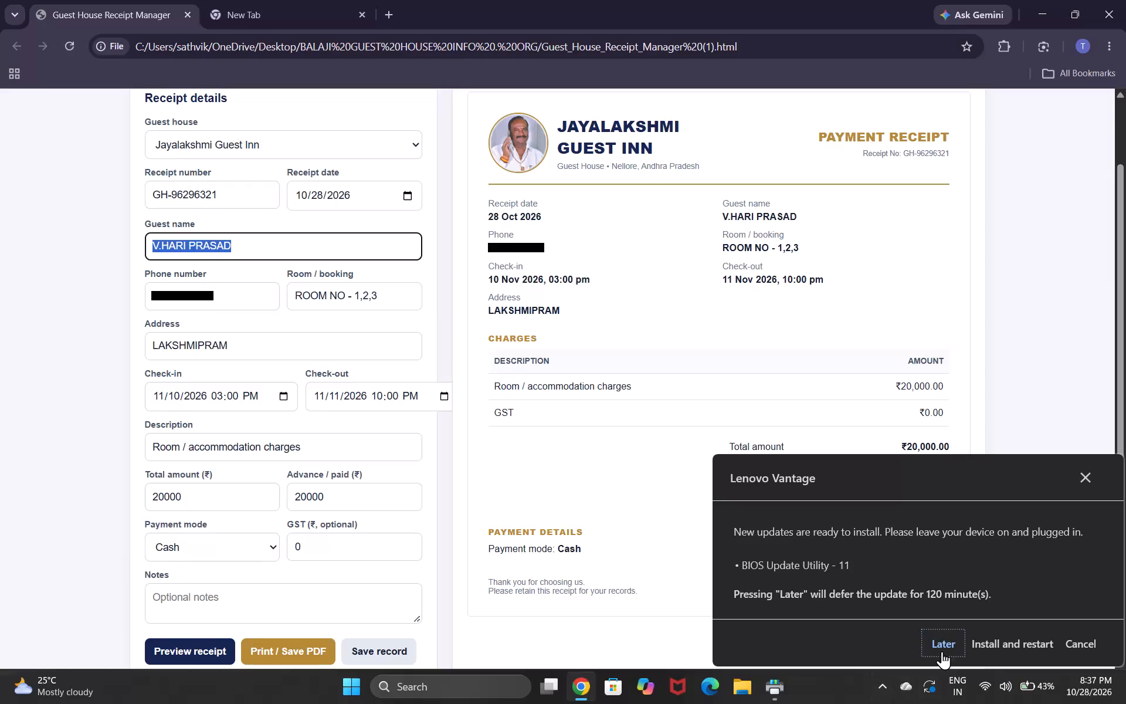
Defer the BIOS Update Utility installation offered by Lenovo Vantage for 120 minutes.
left_click(942, 651)
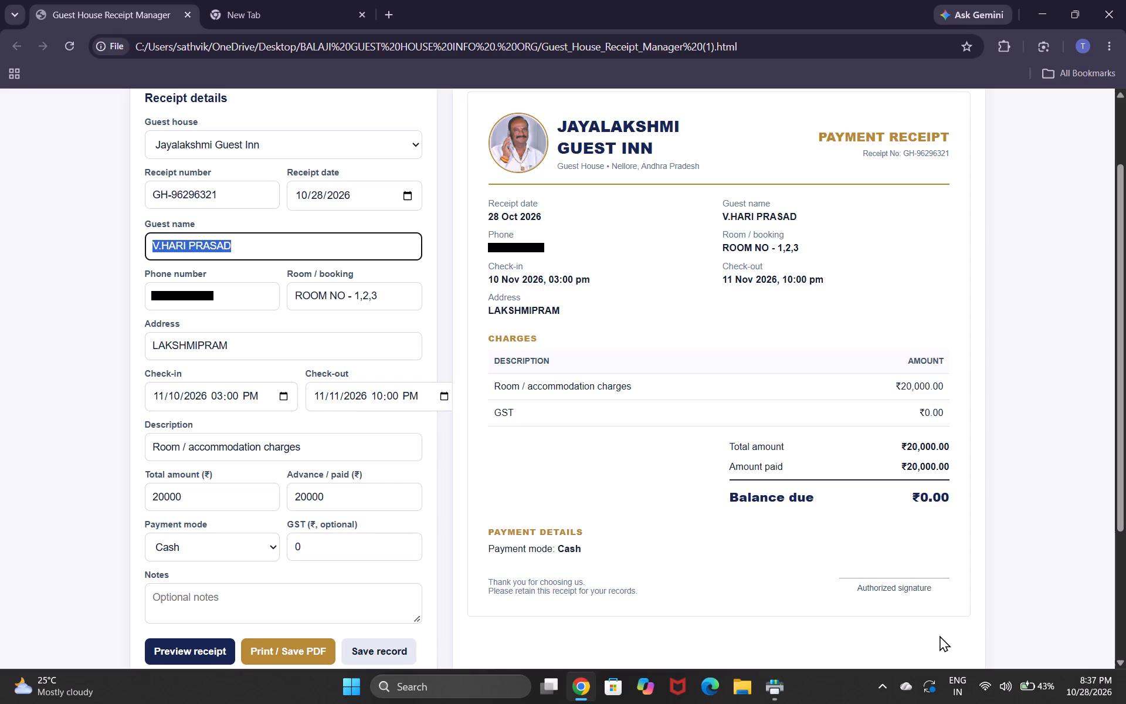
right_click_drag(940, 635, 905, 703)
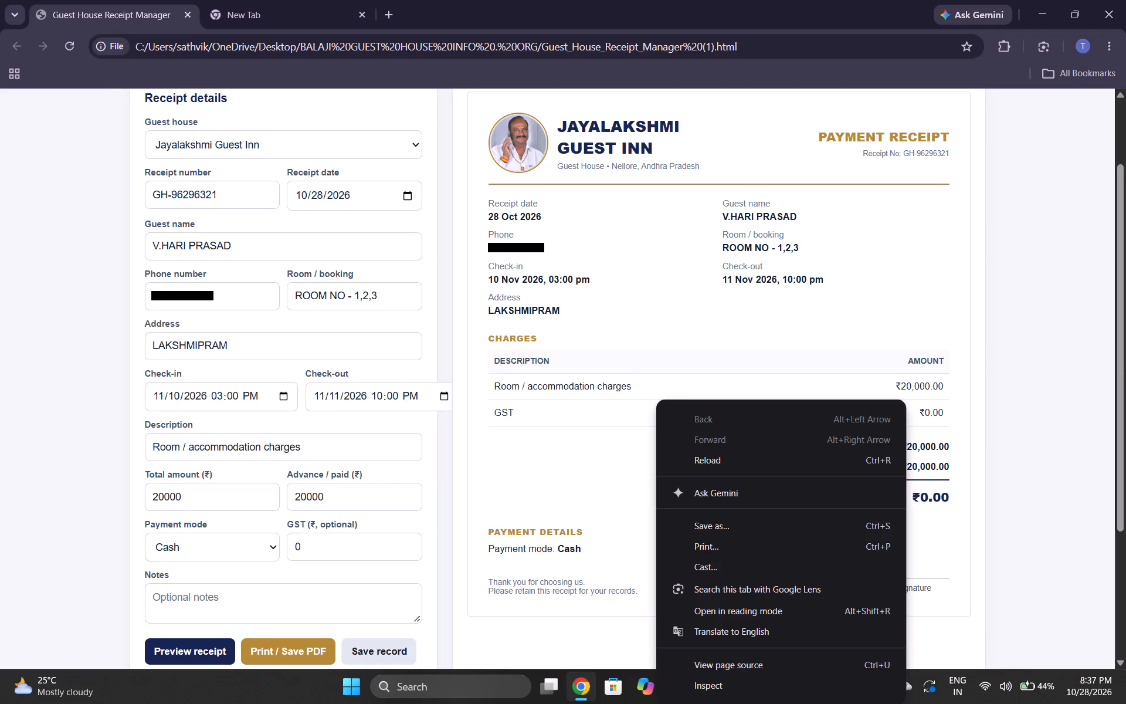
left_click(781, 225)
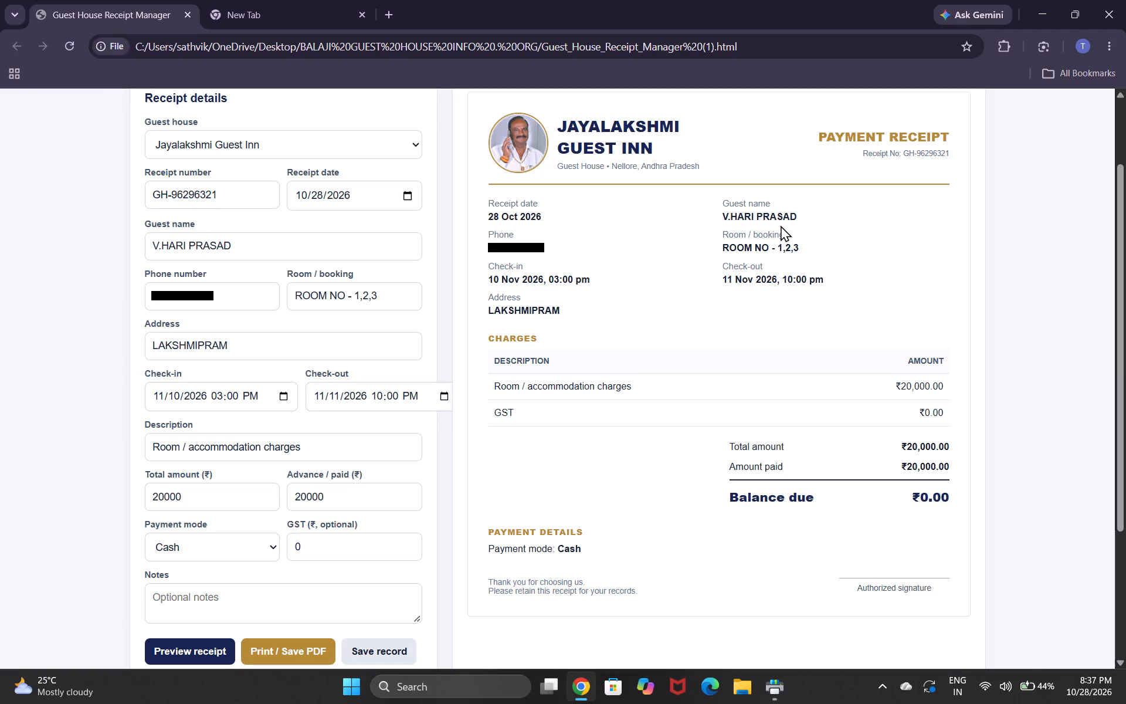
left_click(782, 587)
Close the Guest House Receipt Manager page, keeping the browser's New Tab page open.
left_click(186, 13)
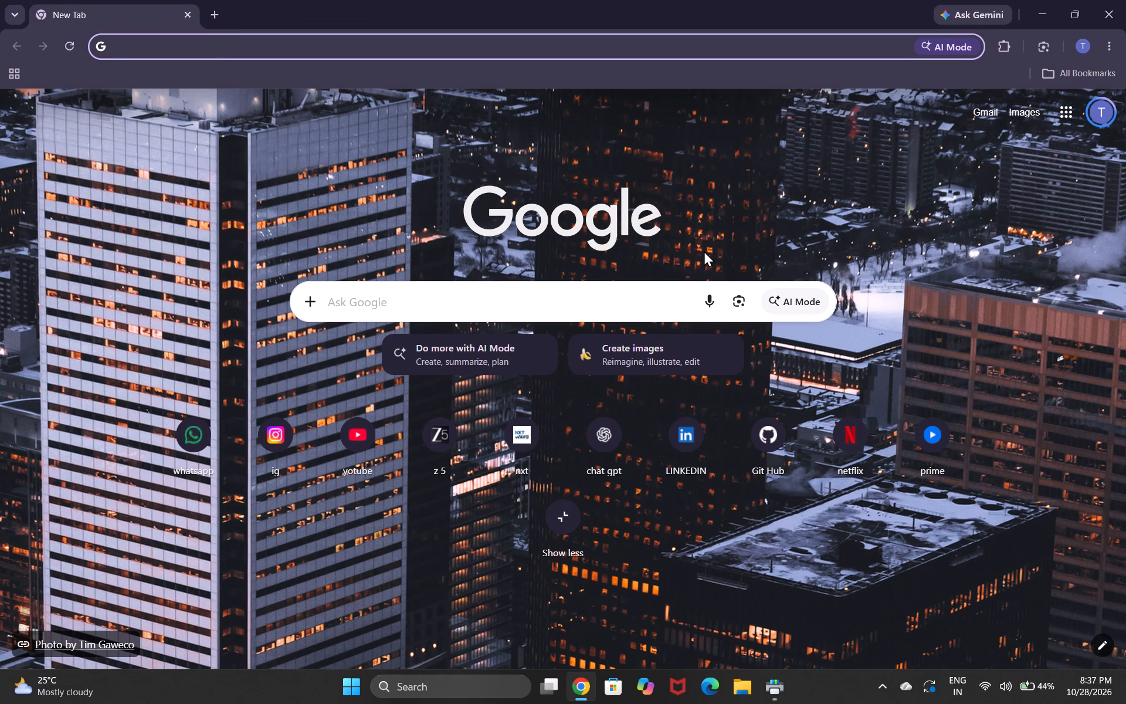